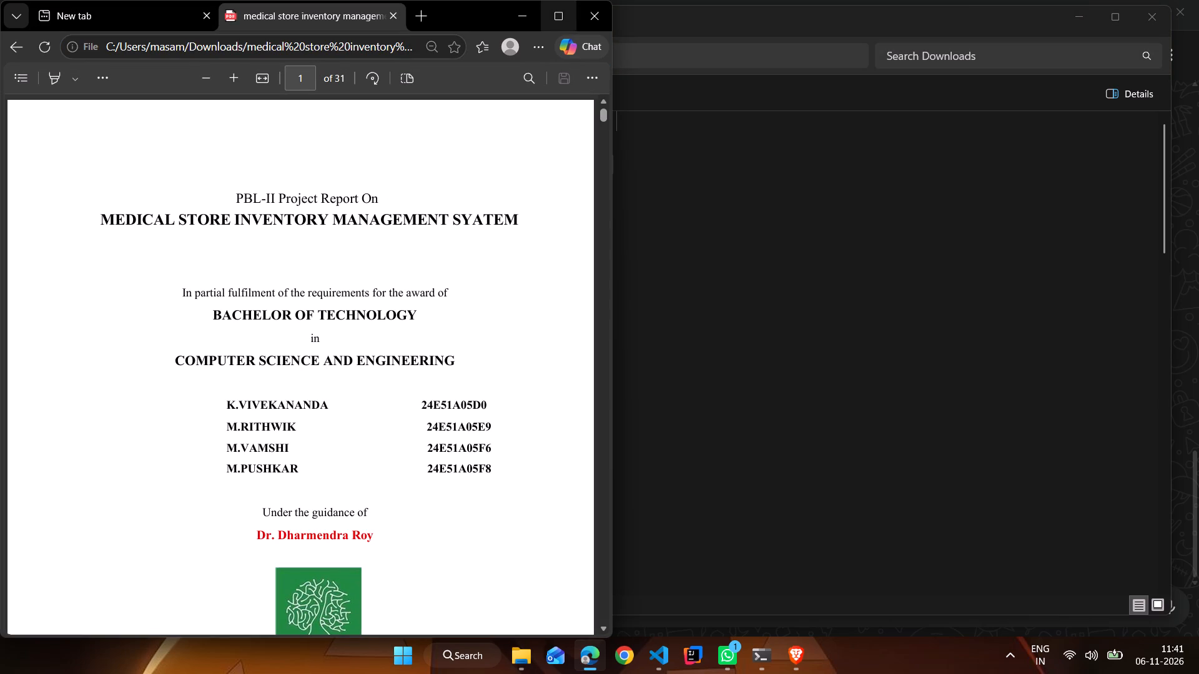
{"action": "left_click", "coordinate": [553, 21]}
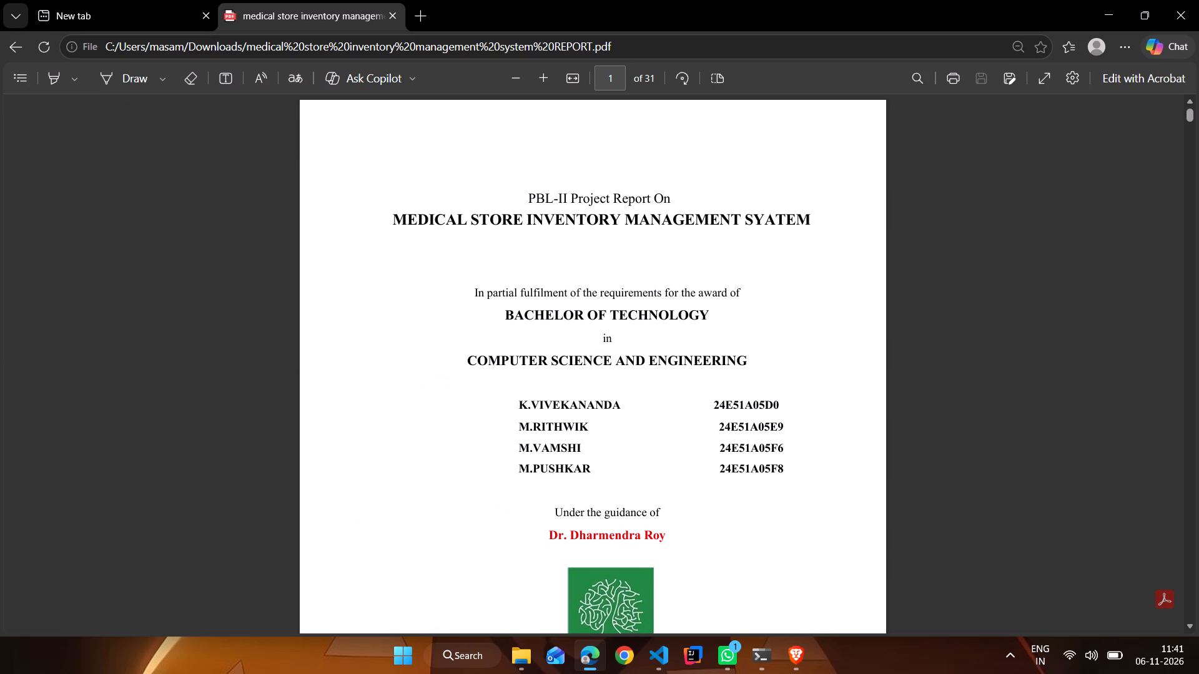
Look through the opening pages of the medical store inventory management report, including the title page, certificate and declaration.
{"action": "scroll", "coordinate": [587, 349], "scroll_direction": "down", "scroll_amount": 5}
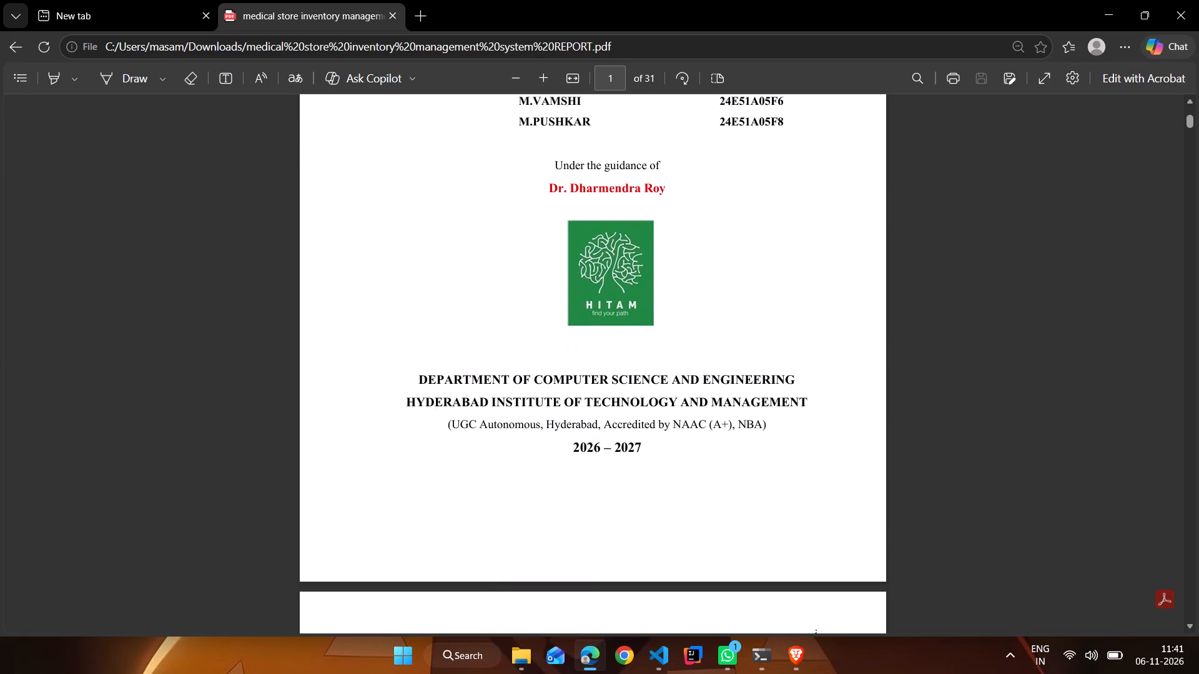
{"action": "scroll", "coordinate": [587, 349], "scroll_direction": "down", "scroll_amount": 5}
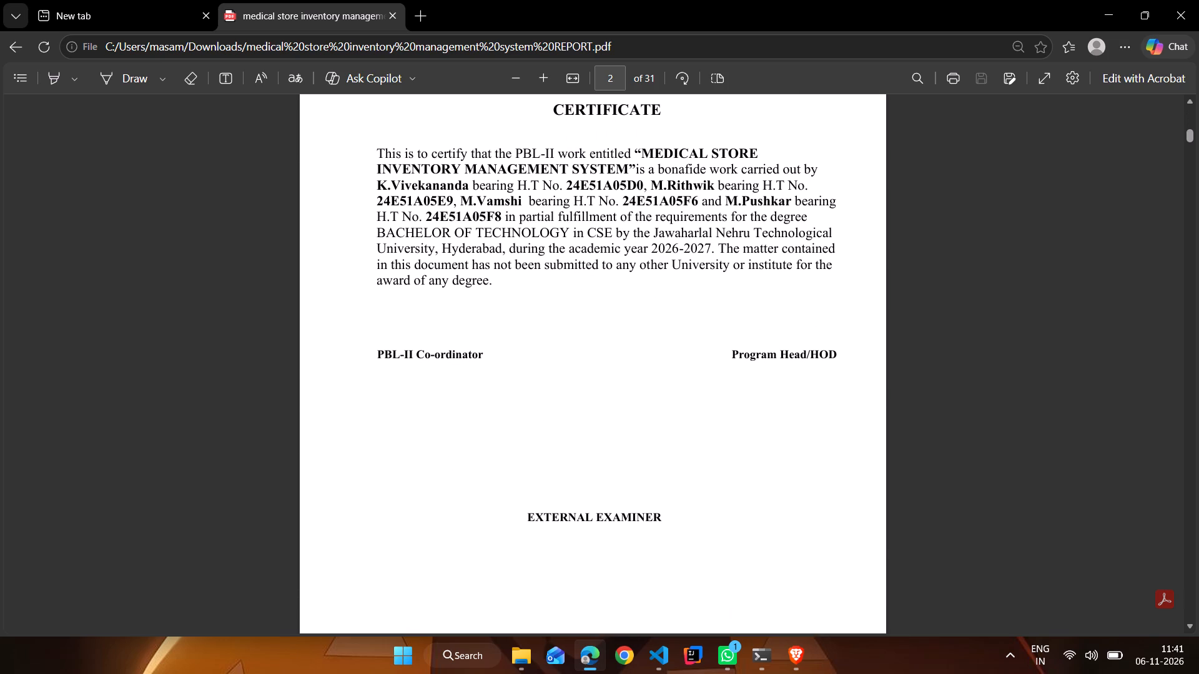
{"action": "scroll", "coordinate": [587, 349], "scroll_direction": "down", "scroll_amount": 4}
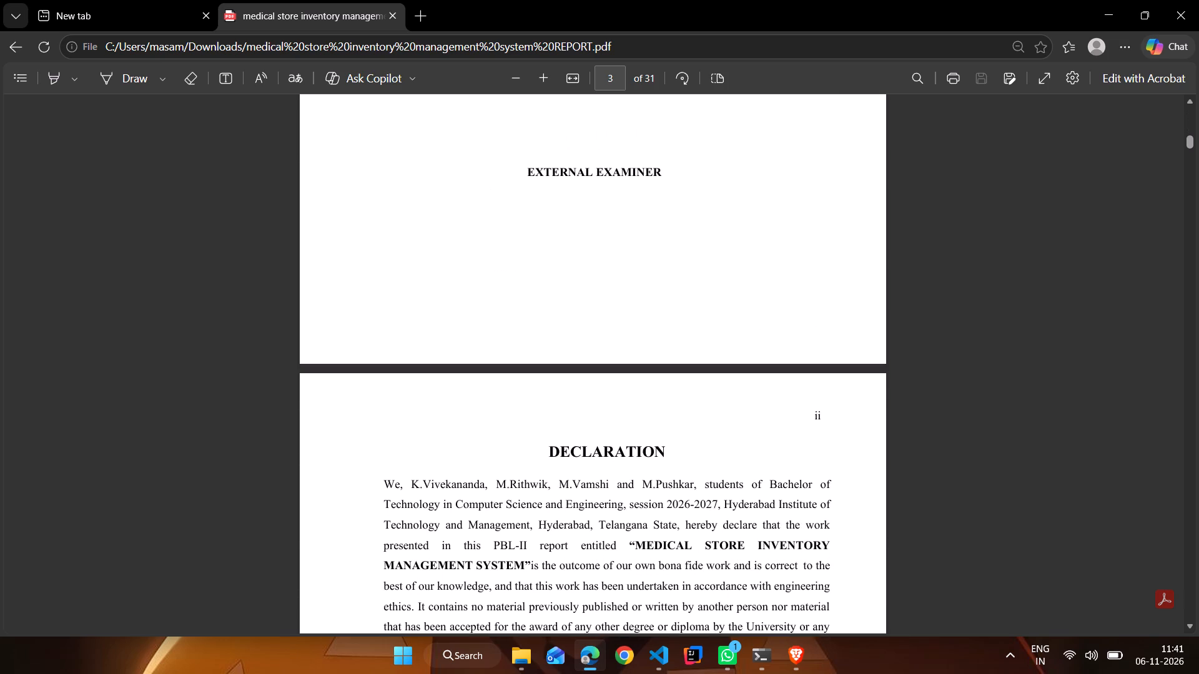
{"action": "scroll", "coordinate": [587, 349], "scroll_direction": "down", "scroll_amount": 7}
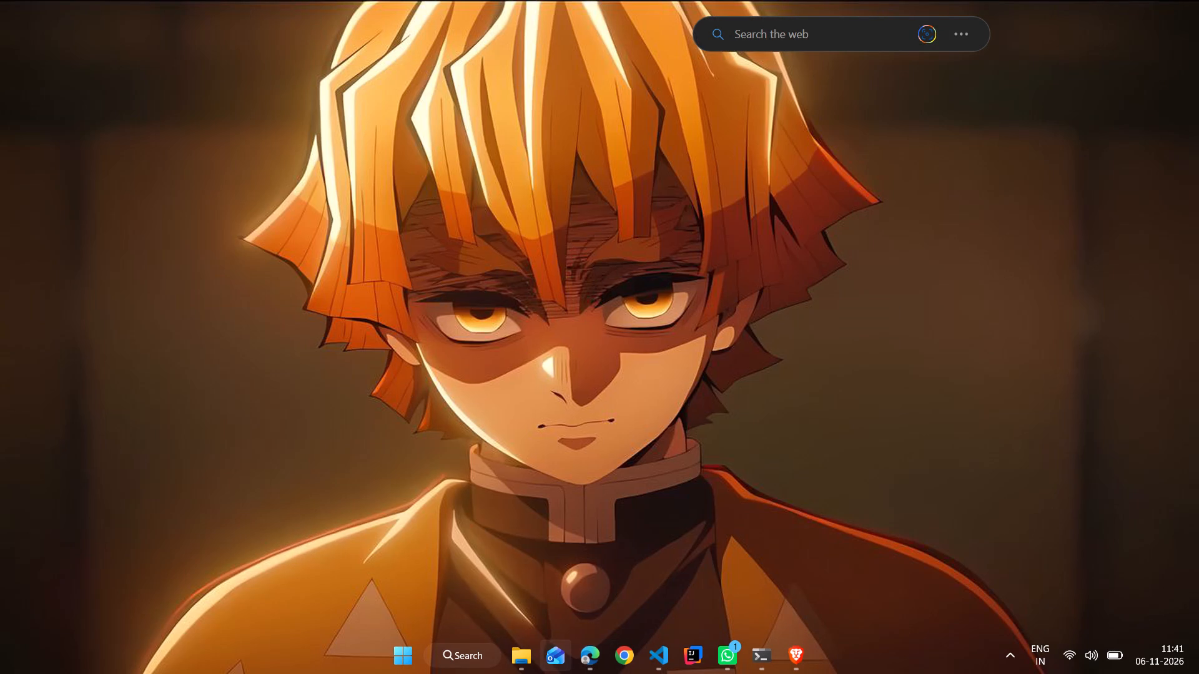
Search the Downloads folder in File Explorer for "medica" and clear the search.
{"action": "left_click", "coordinate": [525, 659]}
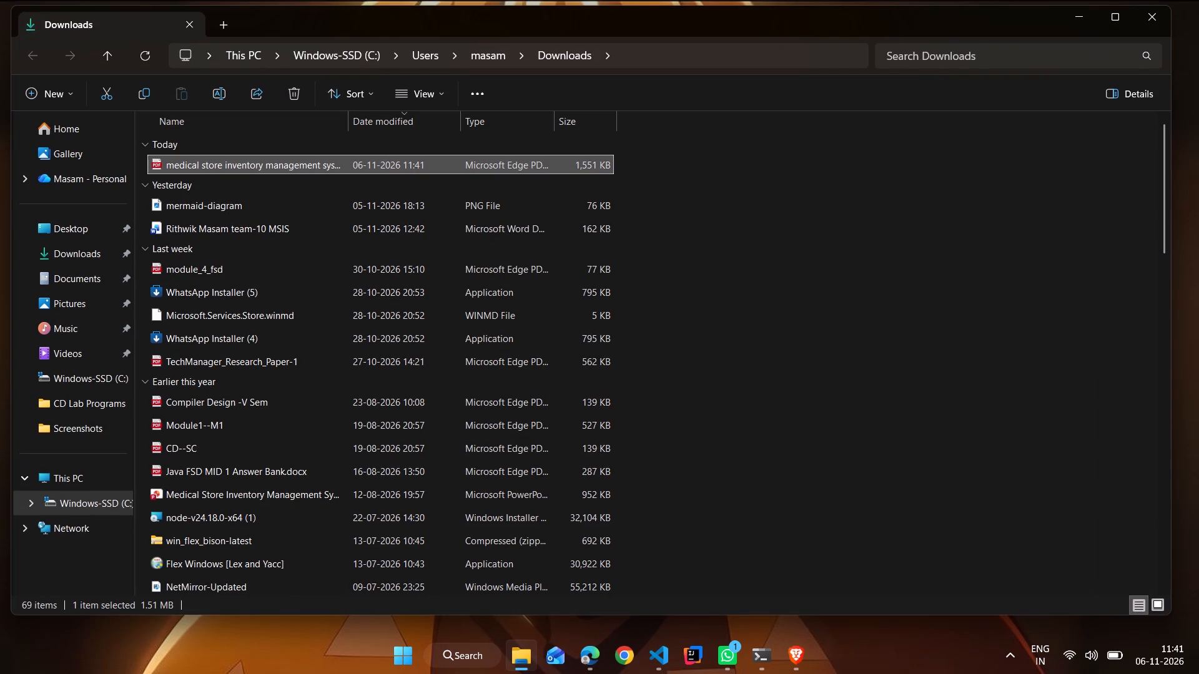
{"action": "left_click", "coordinate": [919, 52]}
{"action": "type", "text": "medica"}
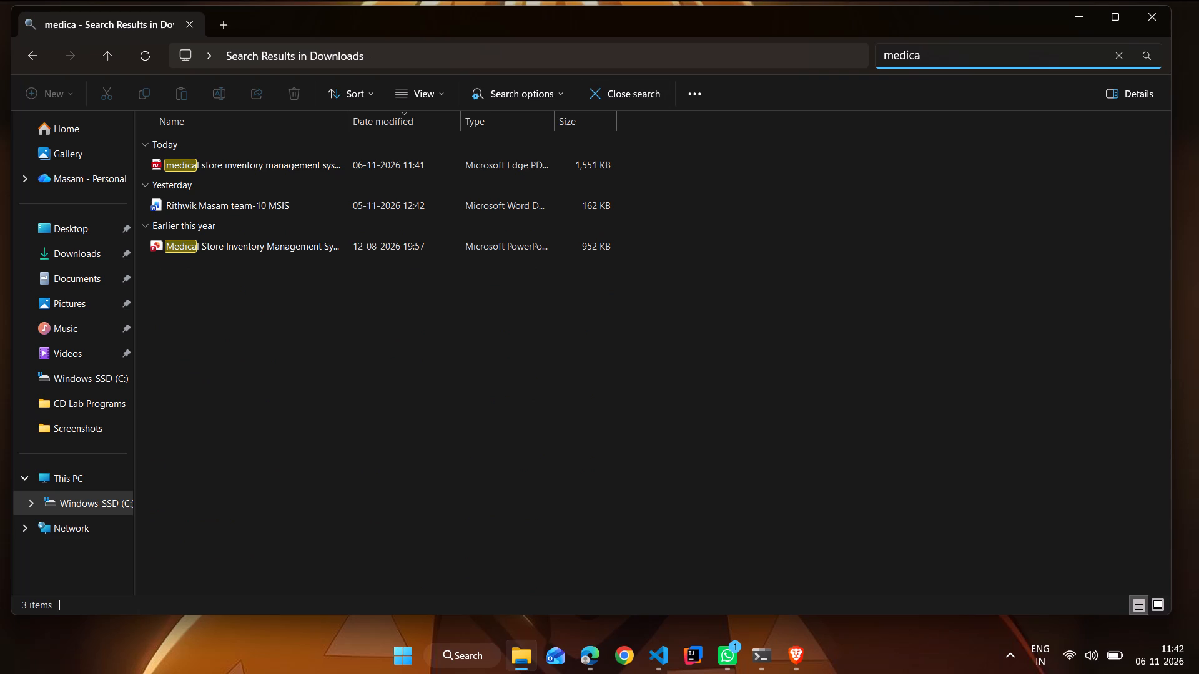
{"action": "left_click_drag", "start_coordinate": [937, 59], "coordinate": [811, 57]}
{"action": "key", "text": "BackSpace"}
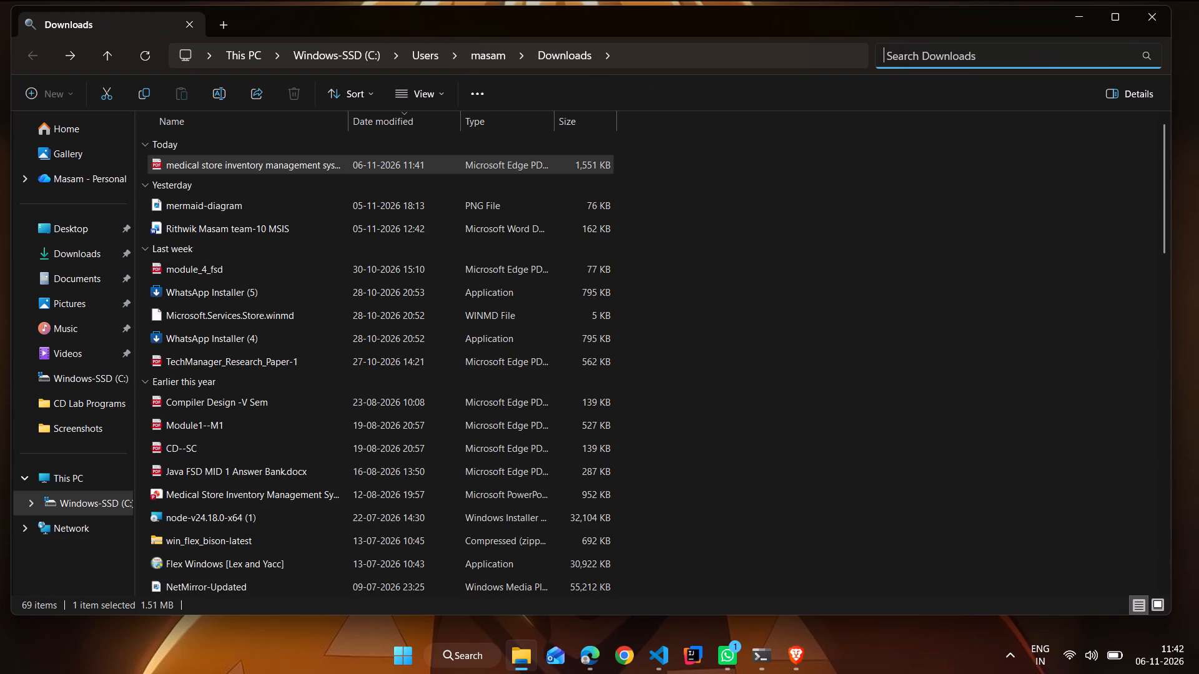
{"action": "double_click", "coordinate": [811, 57]}
{"action": "left_click", "coordinate": [1005, 280]}
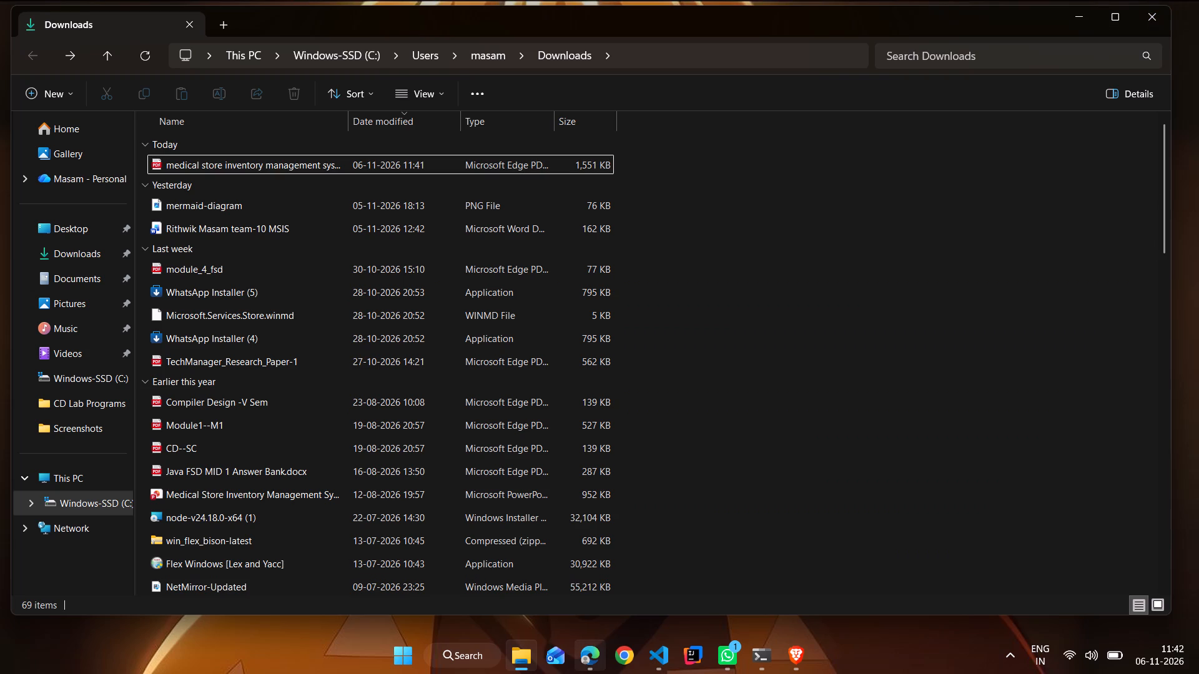
Switch to Google Chrome with the personal profile and search Google for "pdf to wordconverter".
{"action": "left_click", "coordinate": [625, 655]}
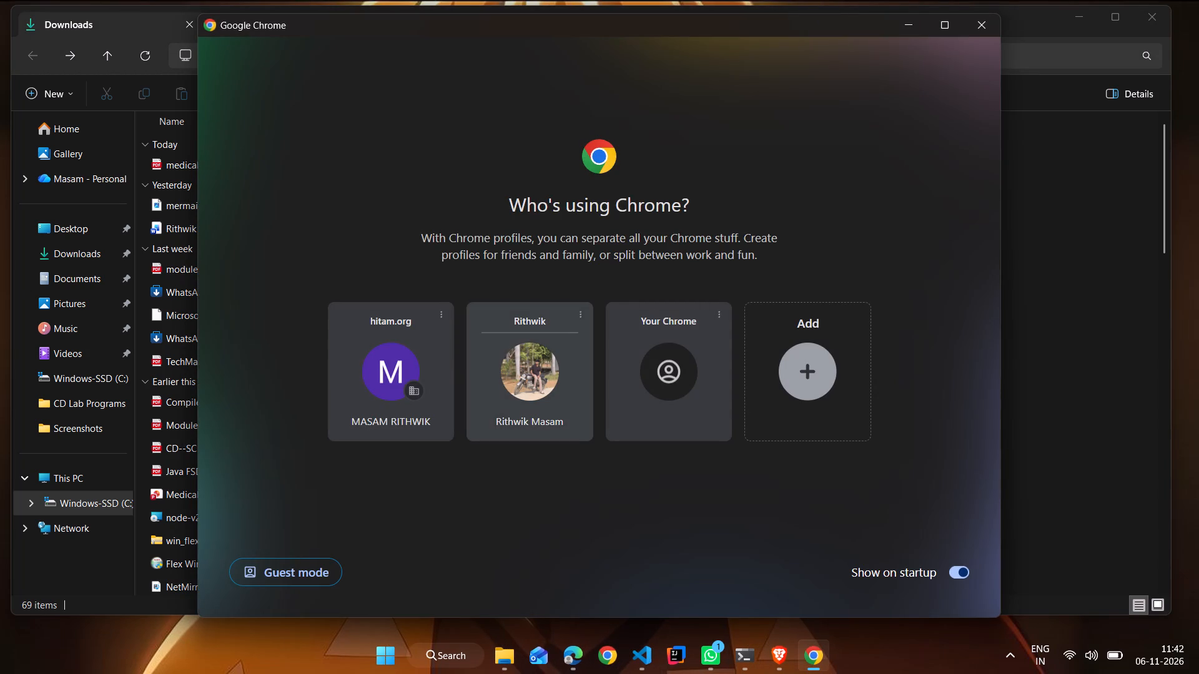
{"action": "left_click", "coordinate": [528, 386]}
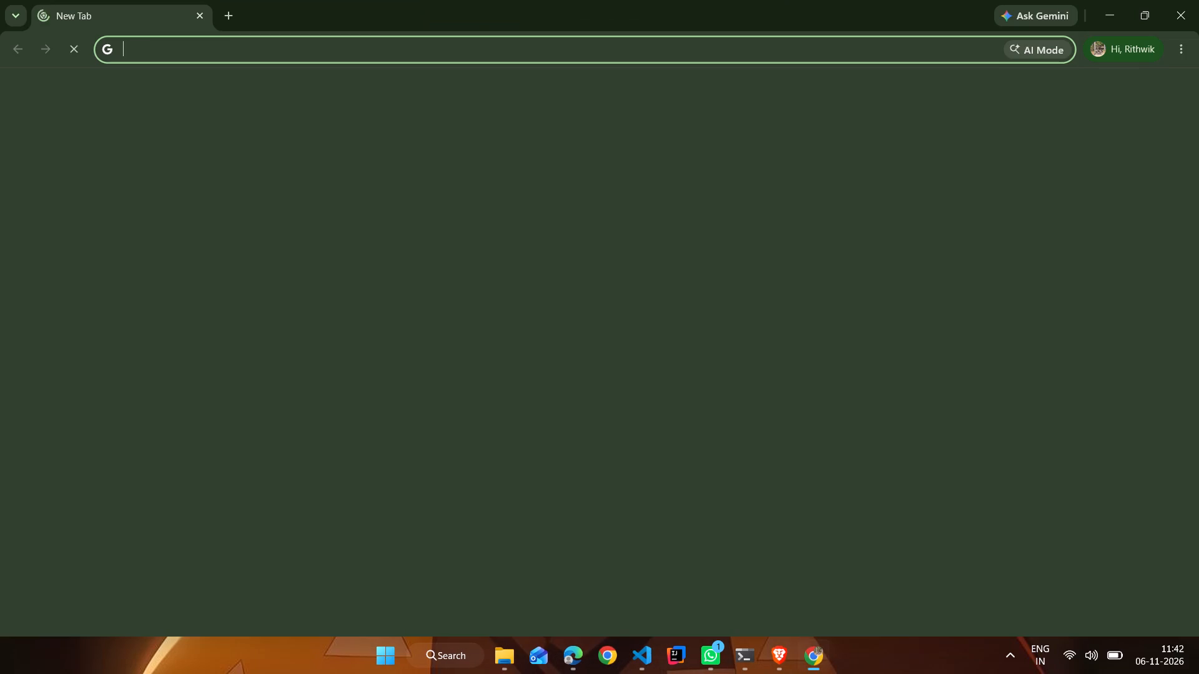
{"action": "left_click", "coordinate": [541, 290]}
{"action": "type", "text": "pdf to wordconverter"}
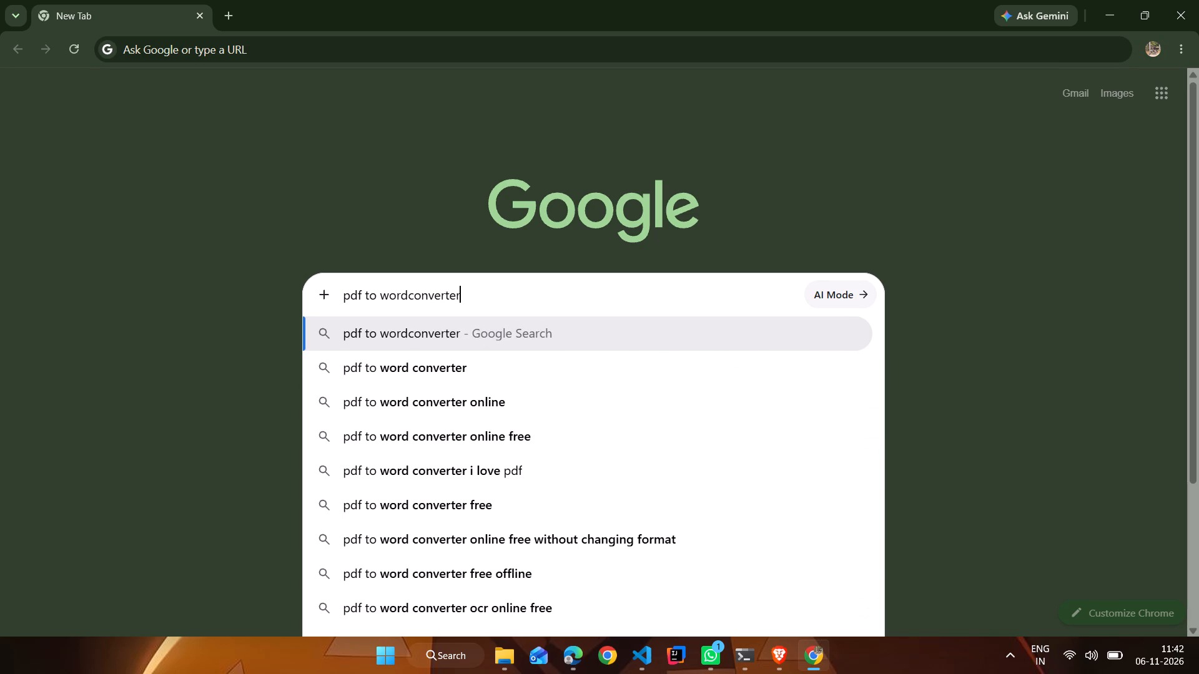
{"action": "key", "text": "Return"}
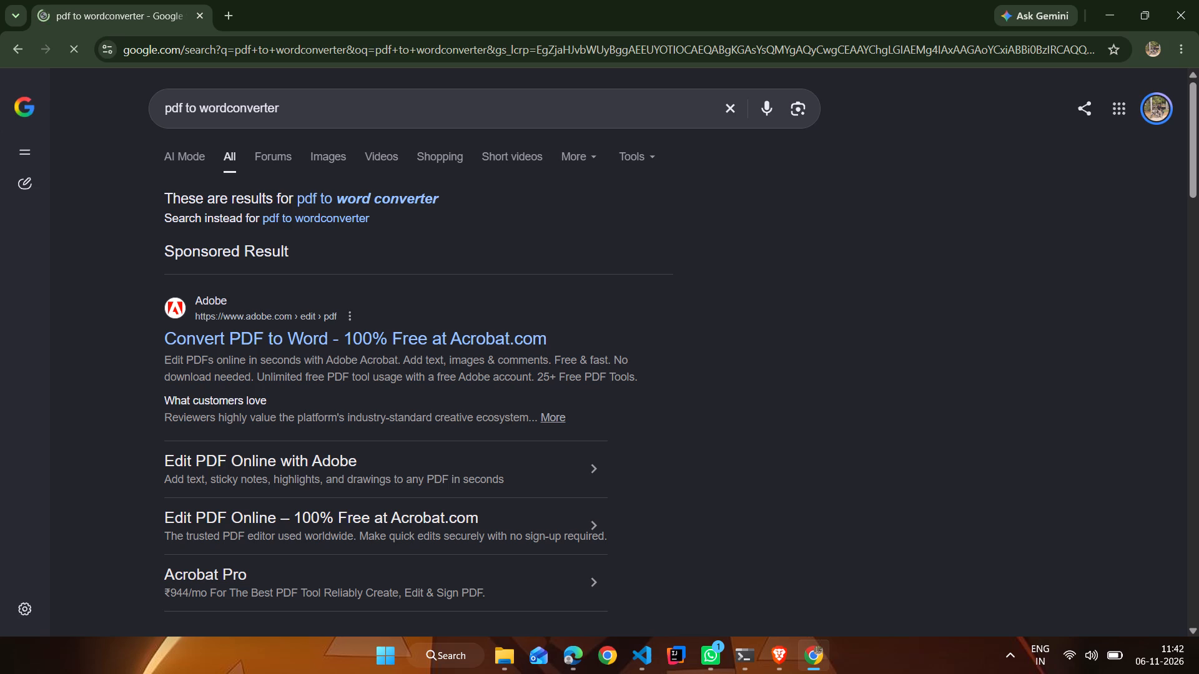
Open Adobe's sponsored Convert PDF to Word result and upload "medical store inventory management system REPORT" from Downloads.
{"action": "left_click", "coordinate": [244, 336]}
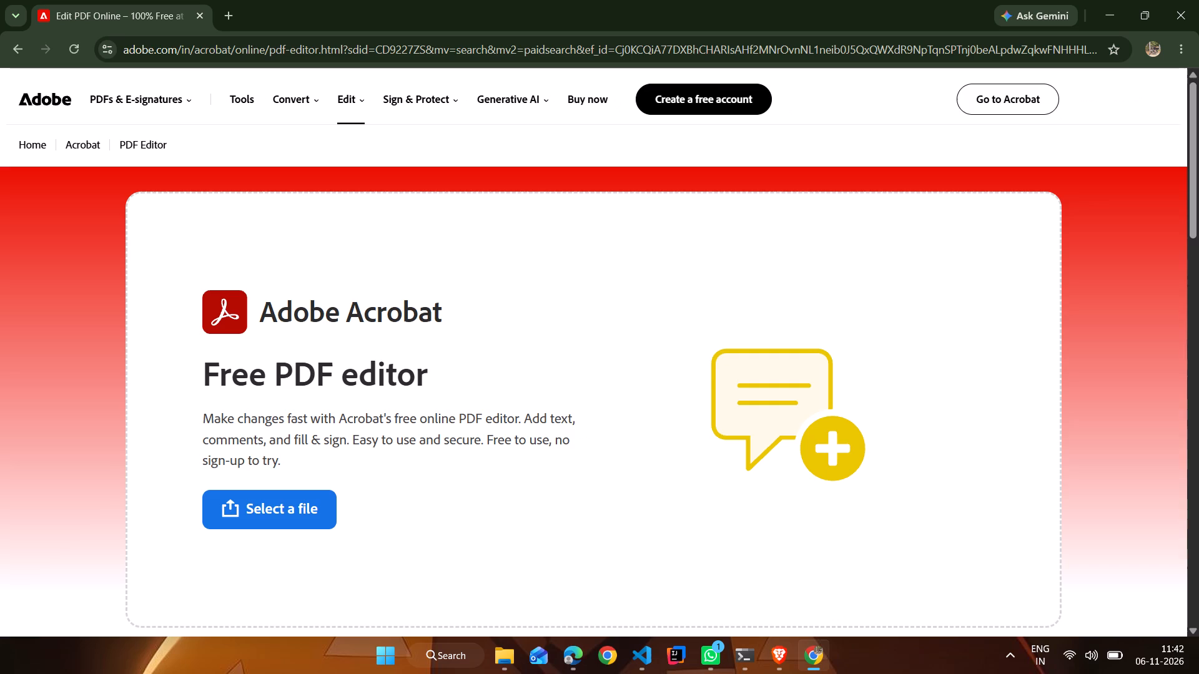
{"action": "left_click", "coordinate": [272, 501]}
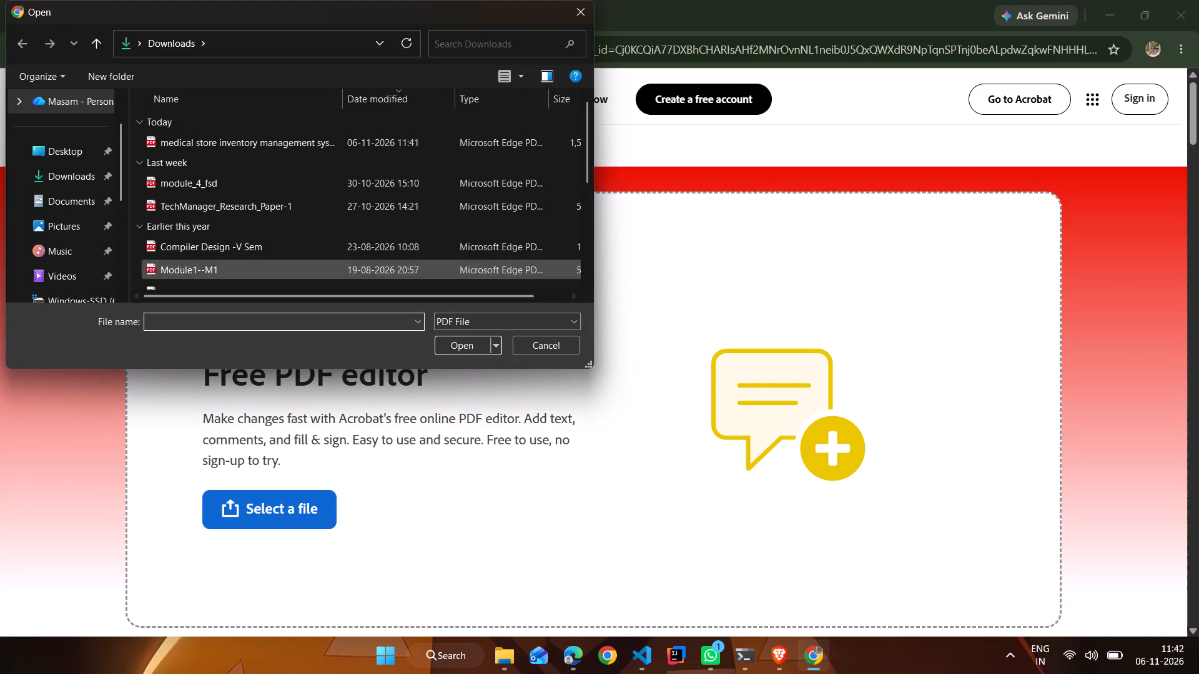
{"action": "left_click", "coordinate": [257, 150]}
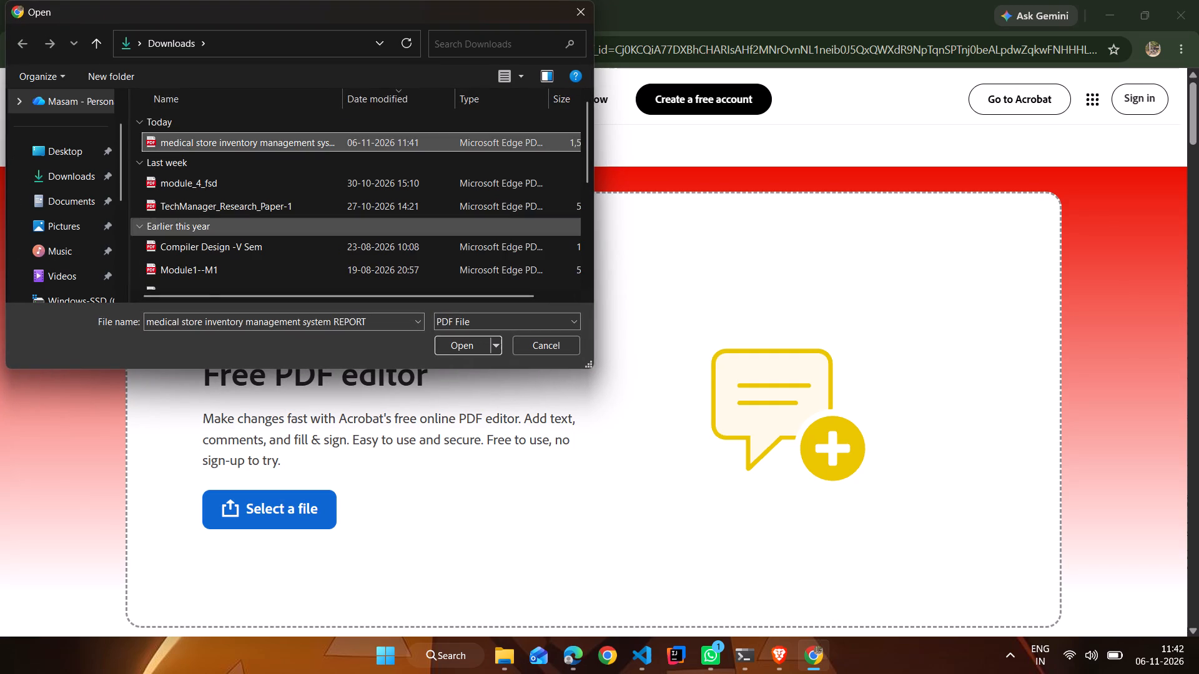
{"action": "left_click", "coordinate": [452, 349]}
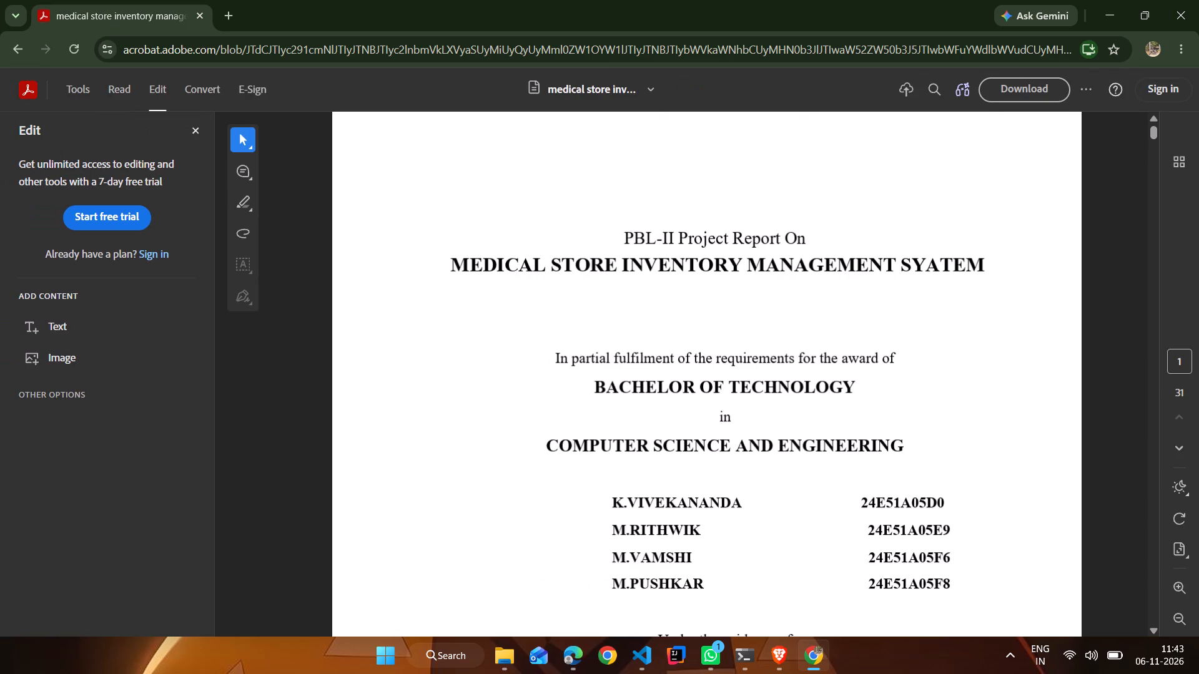
{"action": "scroll", "coordinate": [634, 445], "scroll_direction": "down", "scroll_amount": 3}
{"action": "scroll", "coordinate": [634, 445], "scroll_direction": "up", "scroll_amount": 3}
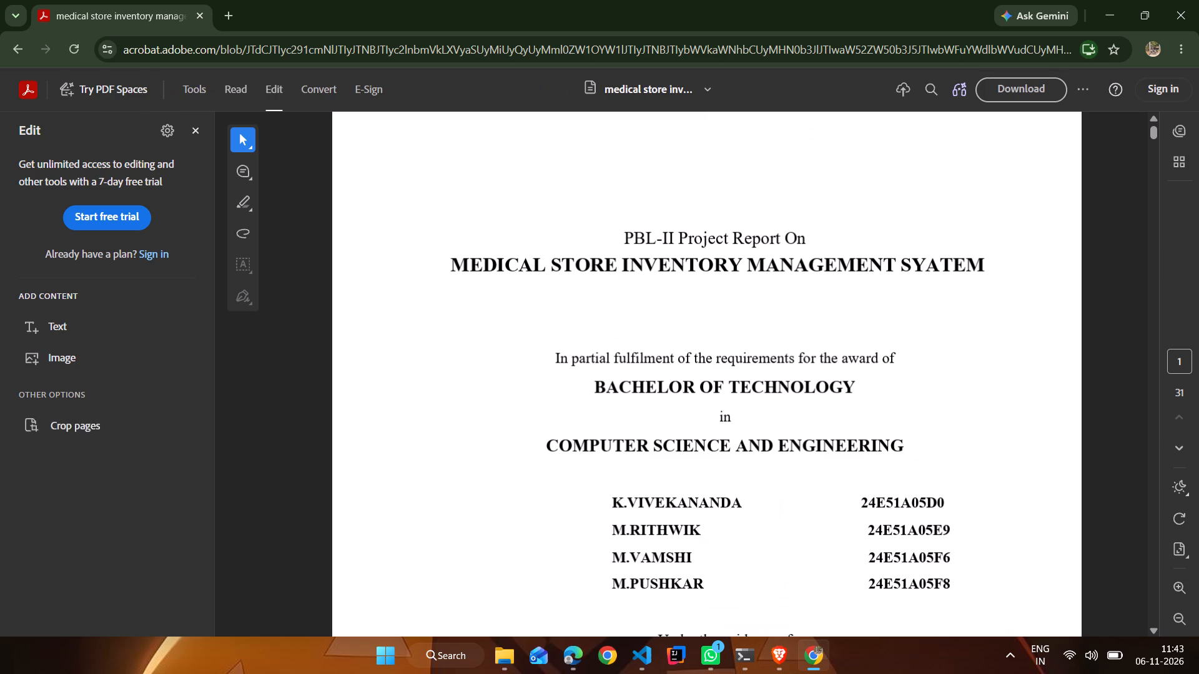
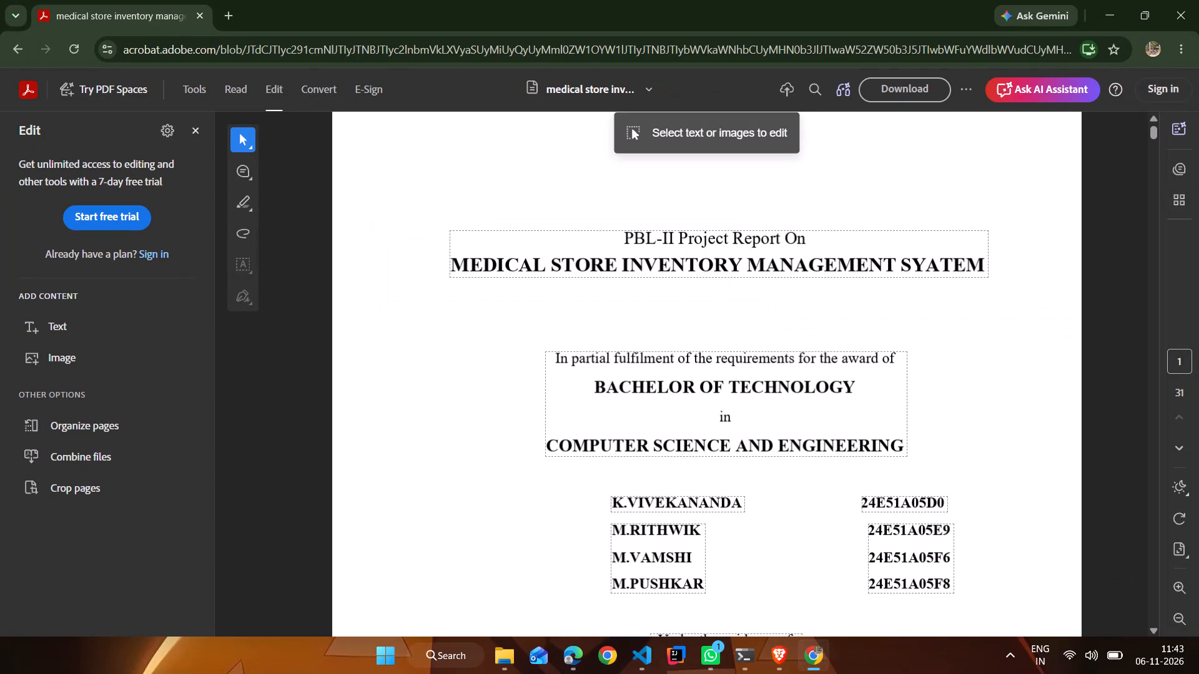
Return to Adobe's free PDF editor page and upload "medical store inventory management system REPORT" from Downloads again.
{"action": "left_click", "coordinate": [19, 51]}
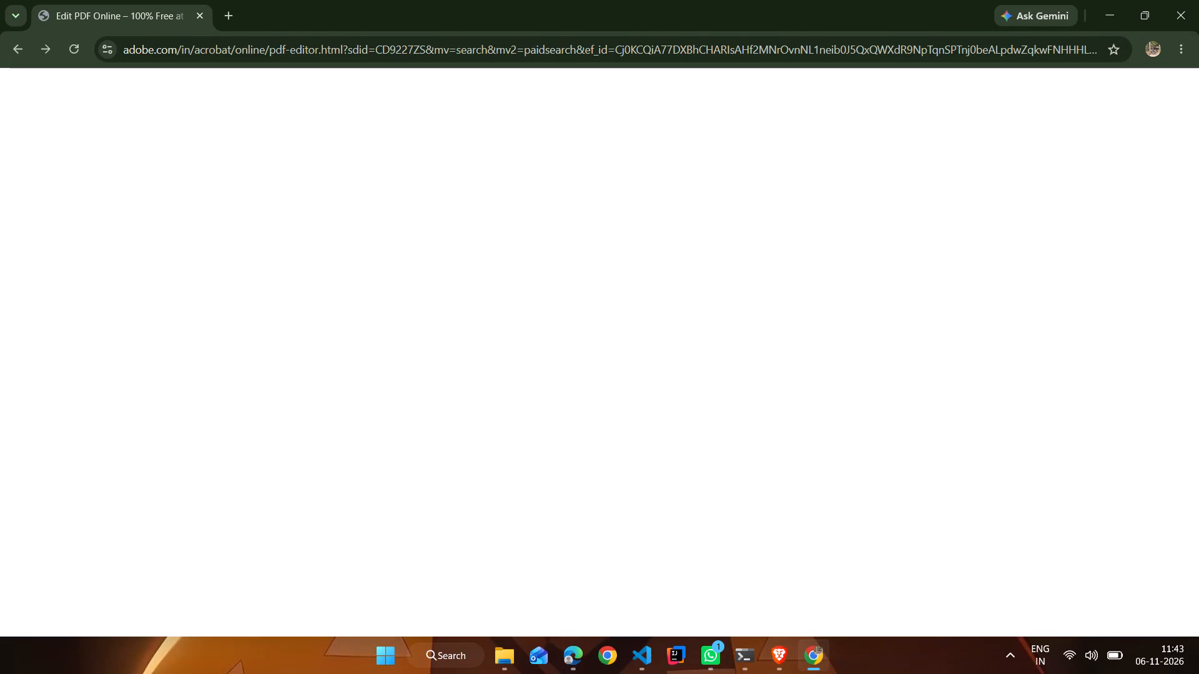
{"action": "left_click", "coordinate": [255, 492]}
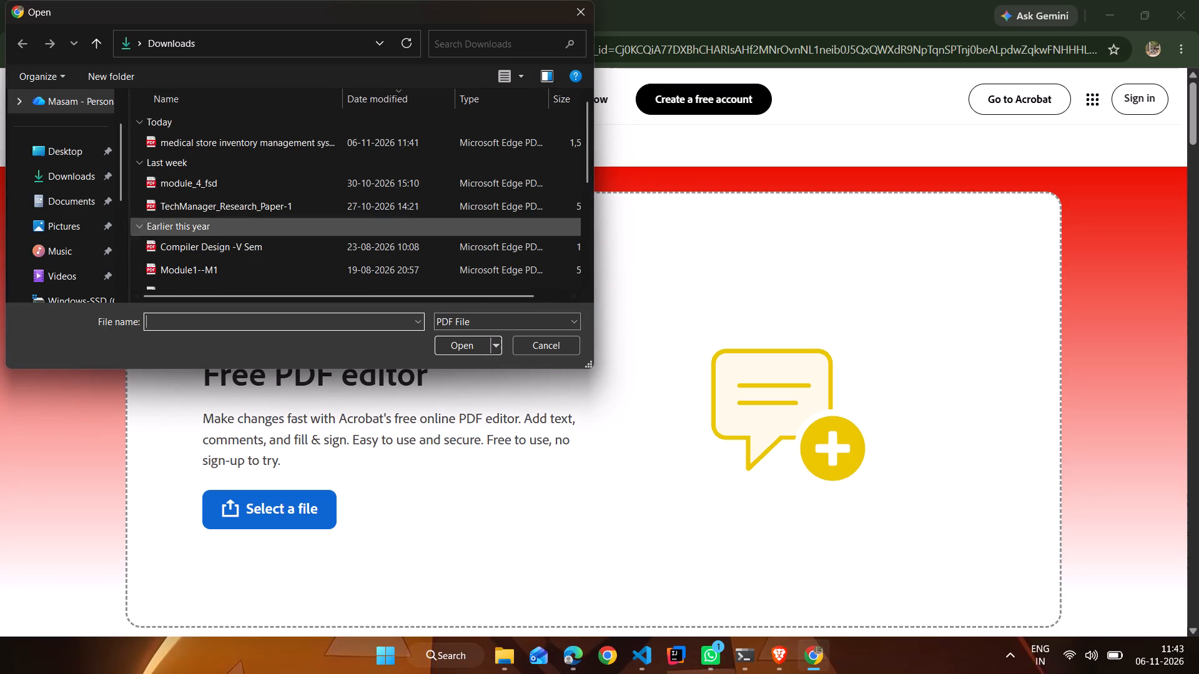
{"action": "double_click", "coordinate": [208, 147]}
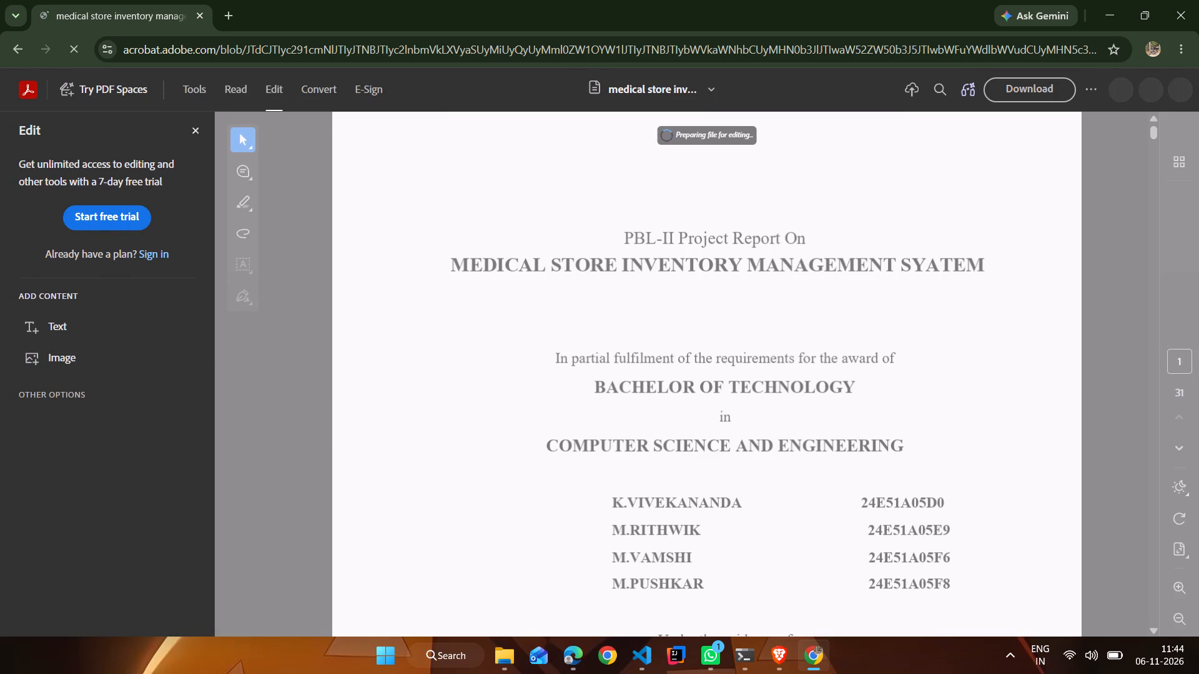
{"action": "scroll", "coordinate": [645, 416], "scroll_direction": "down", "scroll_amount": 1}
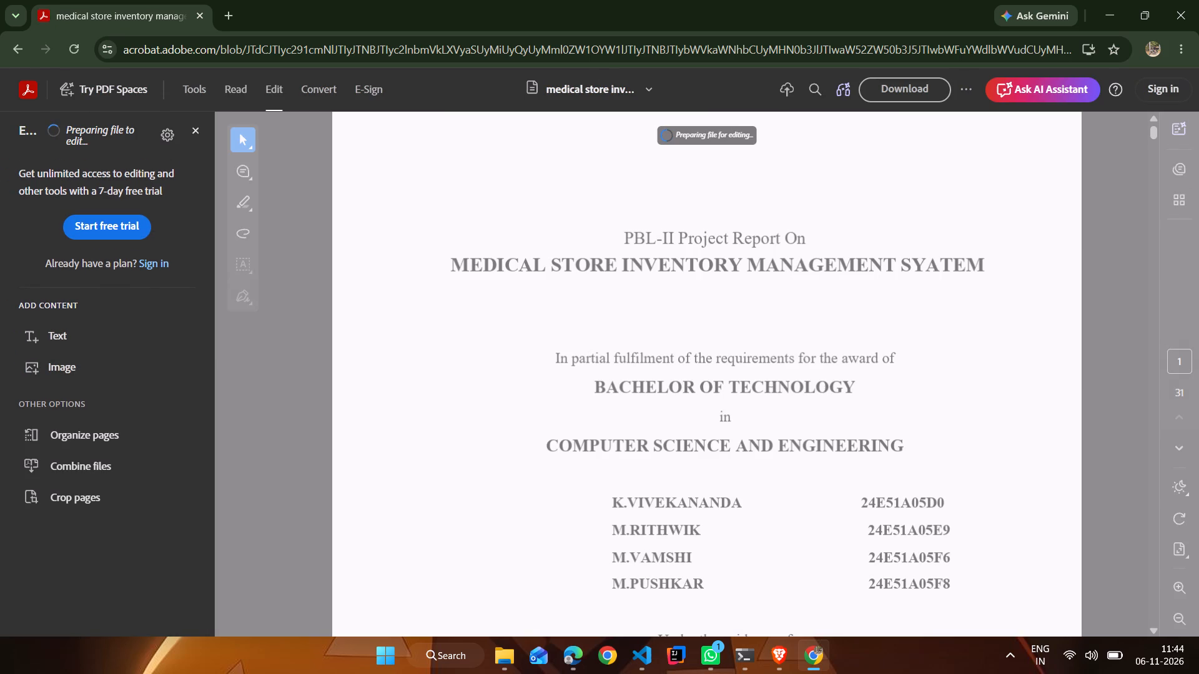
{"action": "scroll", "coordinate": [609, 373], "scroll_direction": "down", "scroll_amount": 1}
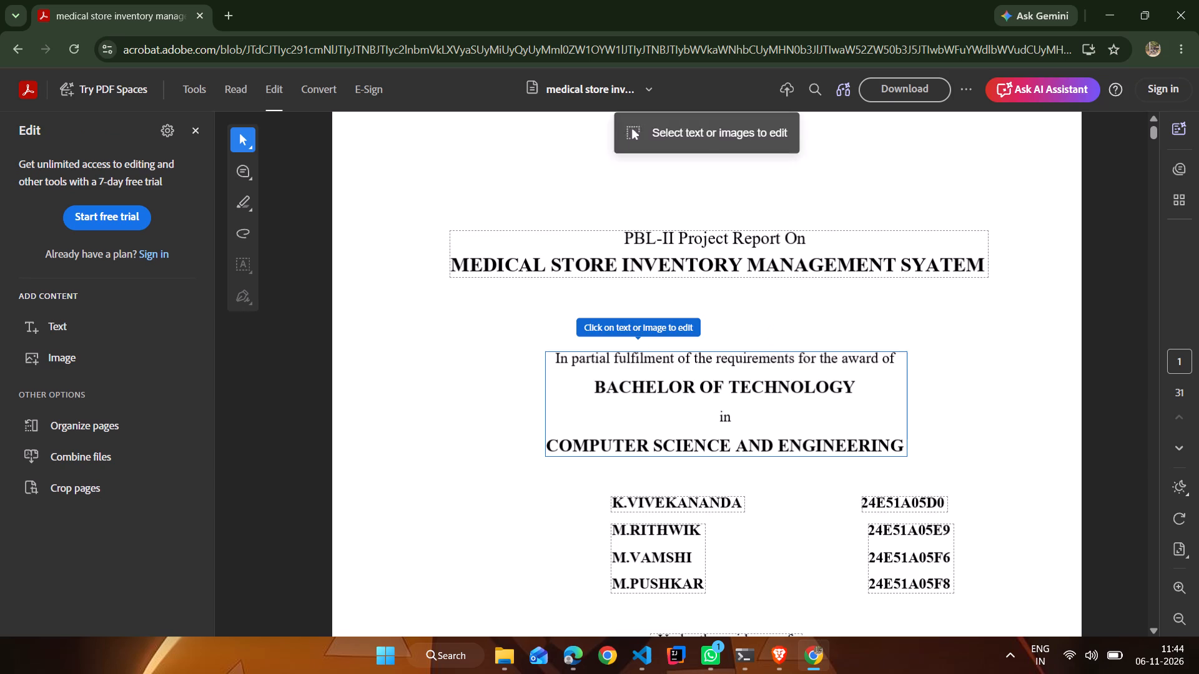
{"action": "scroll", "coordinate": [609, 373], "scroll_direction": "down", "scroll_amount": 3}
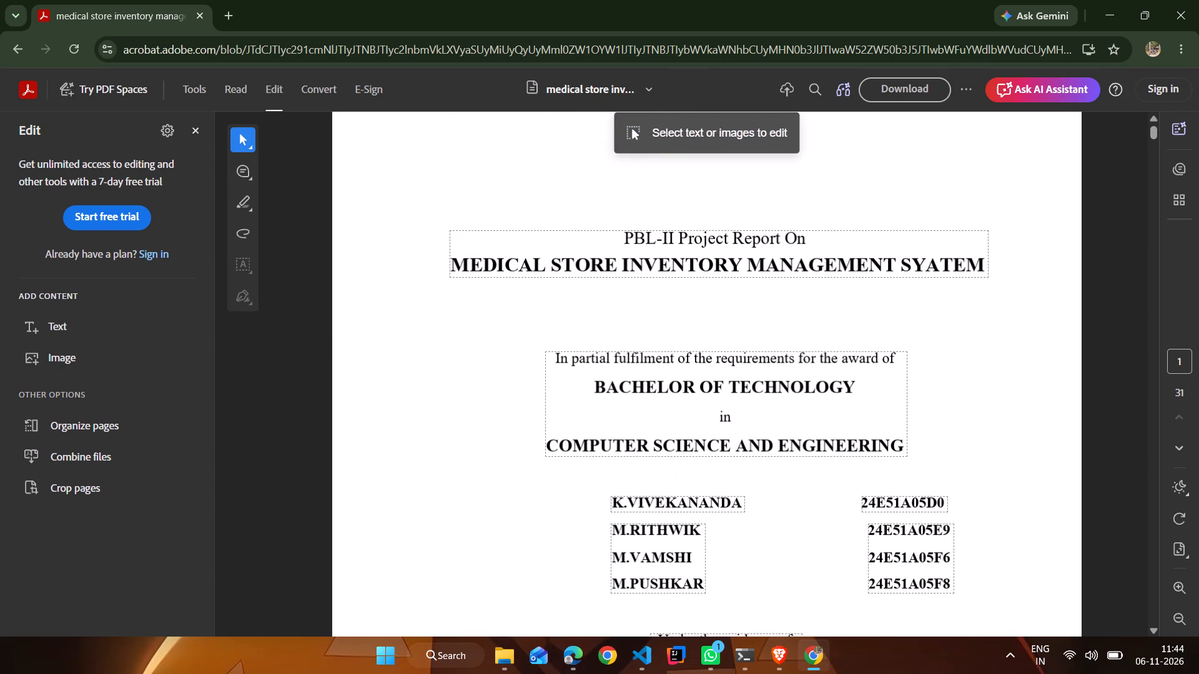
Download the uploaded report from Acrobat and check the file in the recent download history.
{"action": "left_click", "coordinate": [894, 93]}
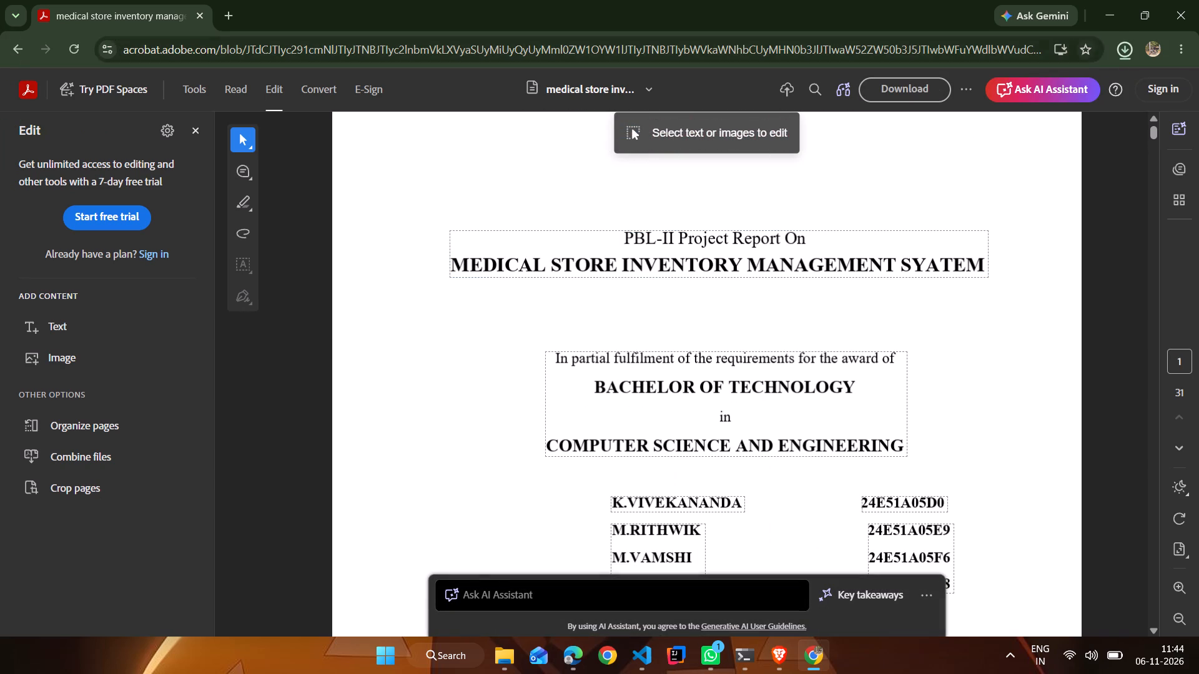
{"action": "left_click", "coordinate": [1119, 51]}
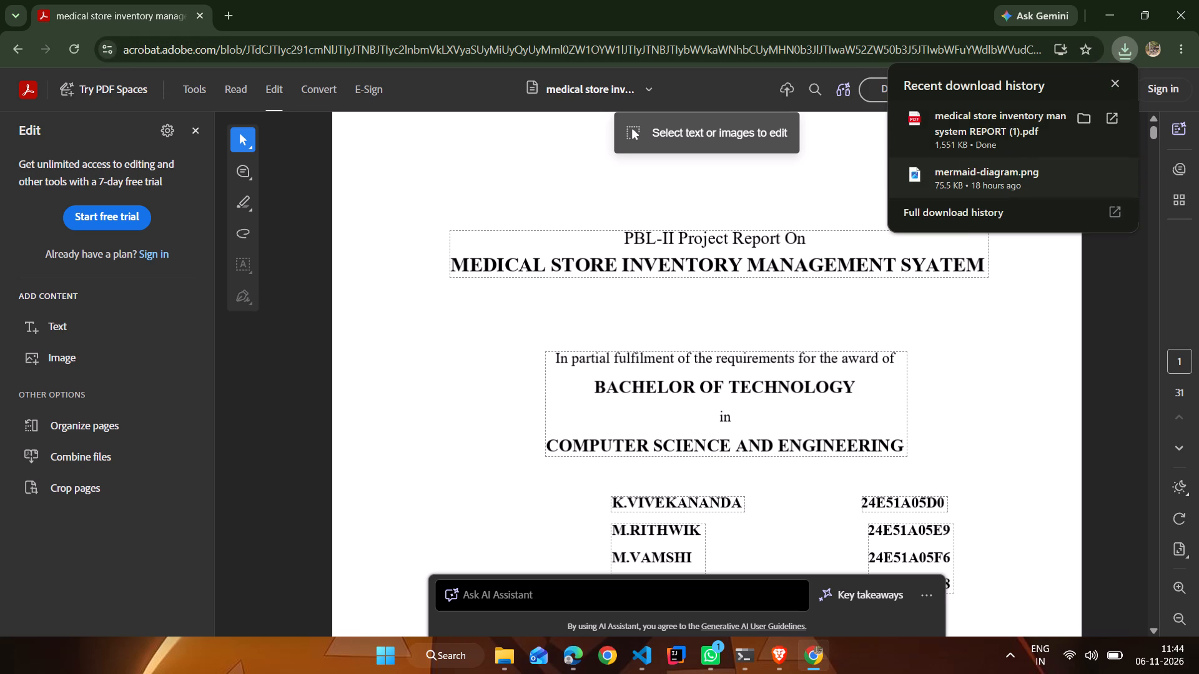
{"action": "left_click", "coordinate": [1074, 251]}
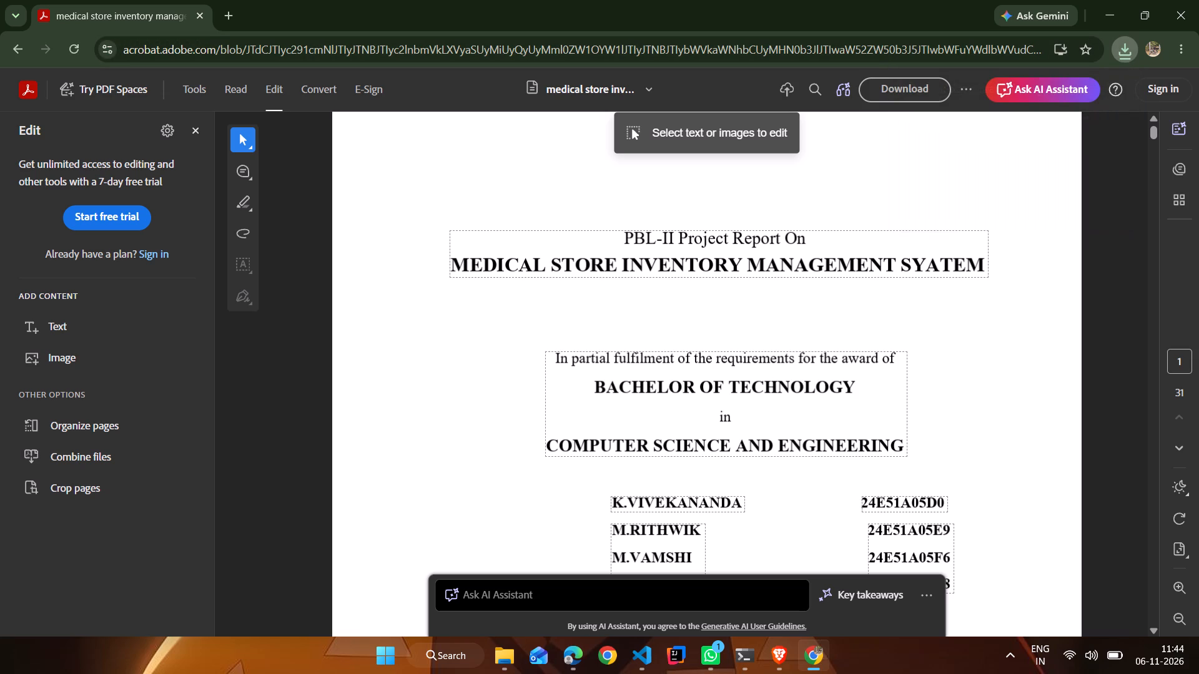
Look through the report's pages in Acrobat, from the title page through the declaration to the list of abbreviations.
{"action": "scroll", "coordinate": [821, 258], "scroll_direction": "down", "scroll_amount": 6}
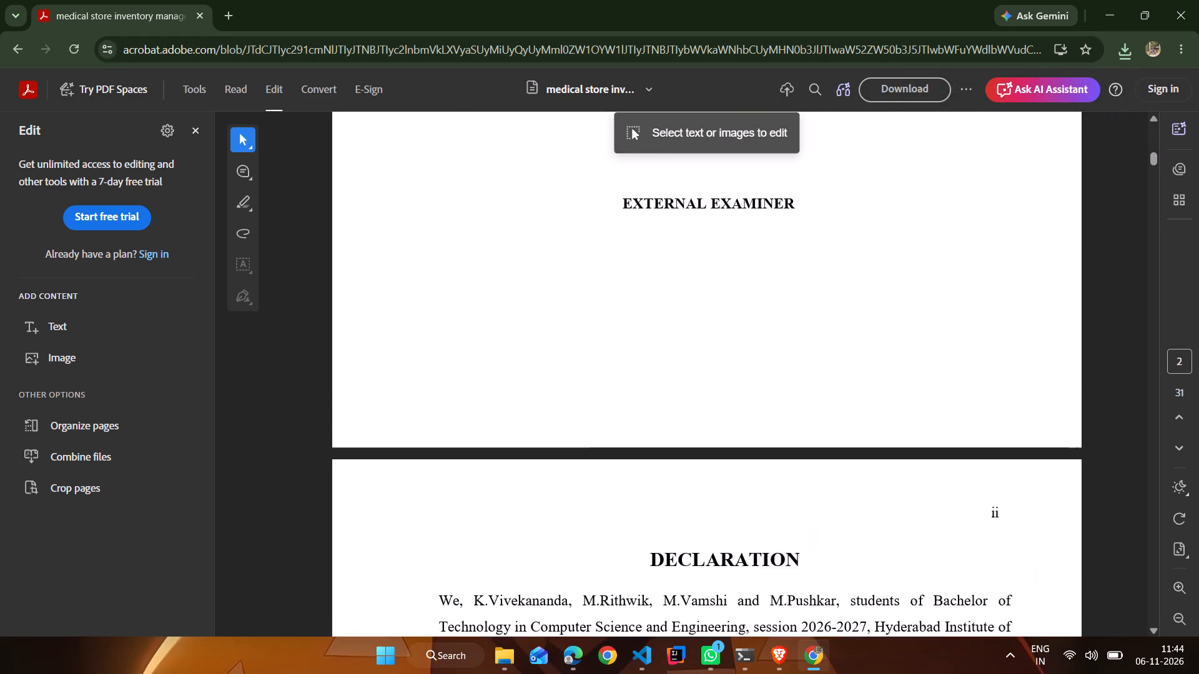
{"action": "scroll", "coordinate": [821, 258], "scroll_direction": "down", "scroll_amount": 10}
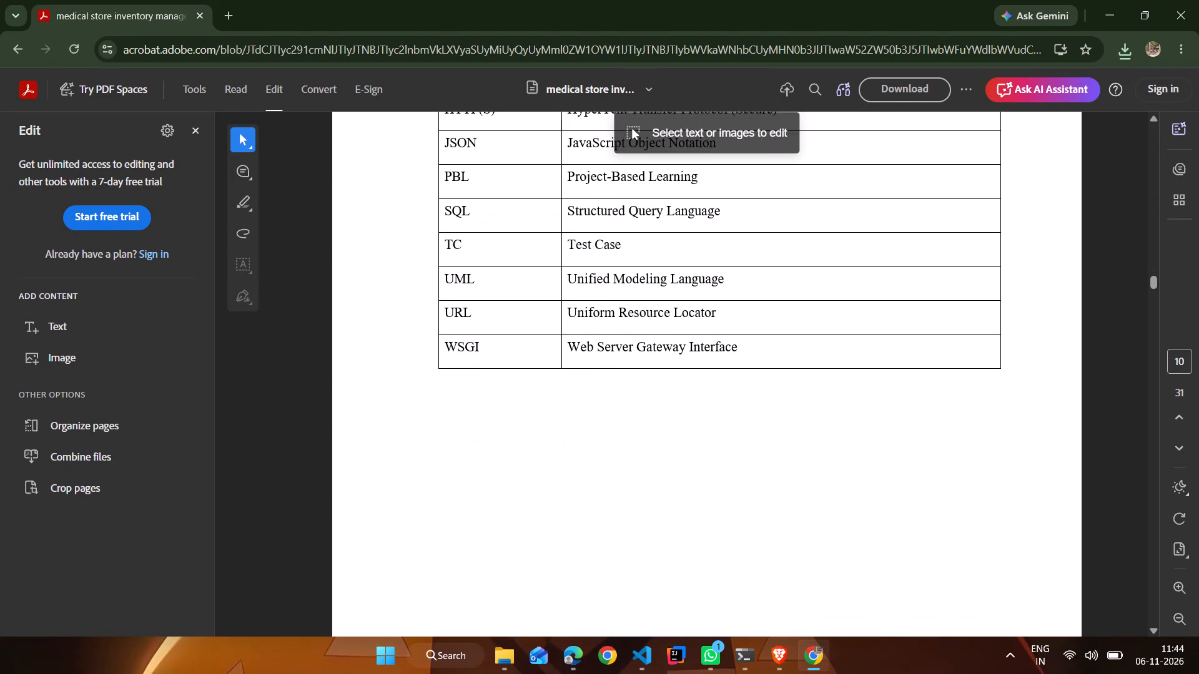
Go back to the Google results and open iLovePDF's "Convert PDF to Word online for free" result.
{"action": "left_click", "coordinate": [12, 52]}
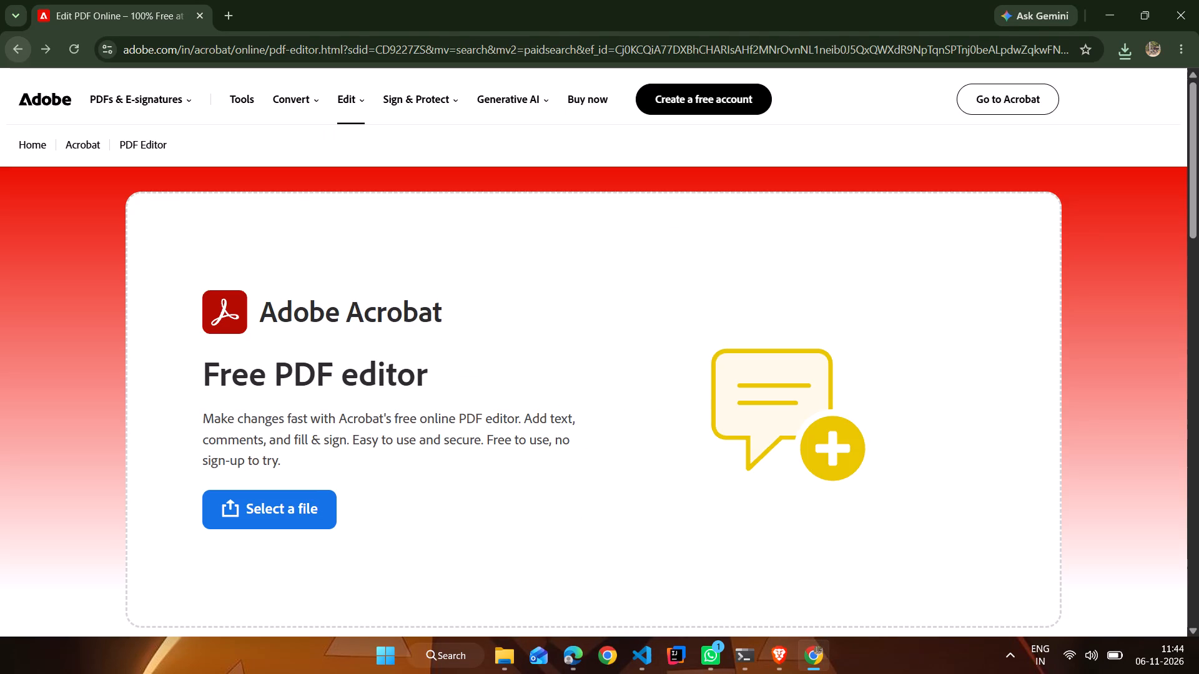
{"action": "left_click", "coordinate": [12, 52]}
{"action": "scroll", "coordinate": [290, 308], "scroll_direction": "down", "scroll_amount": 1}
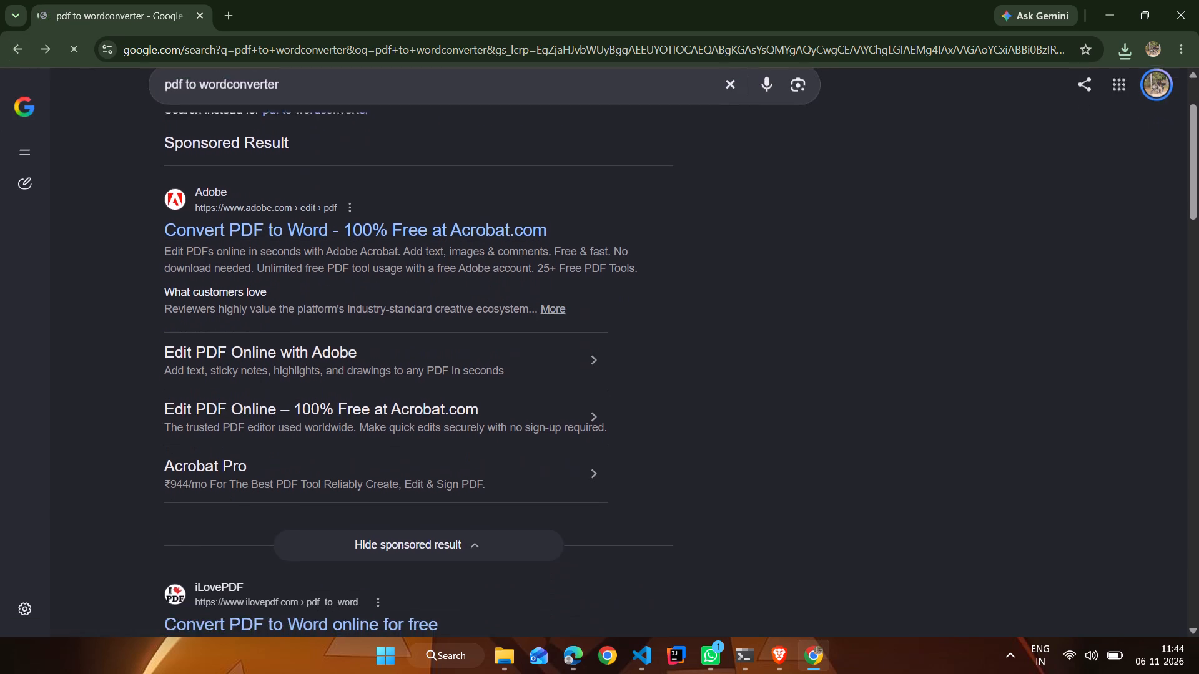
{"action": "scroll", "coordinate": [290, 308], "scroll_direction": "down", "scroll_amount": 2}
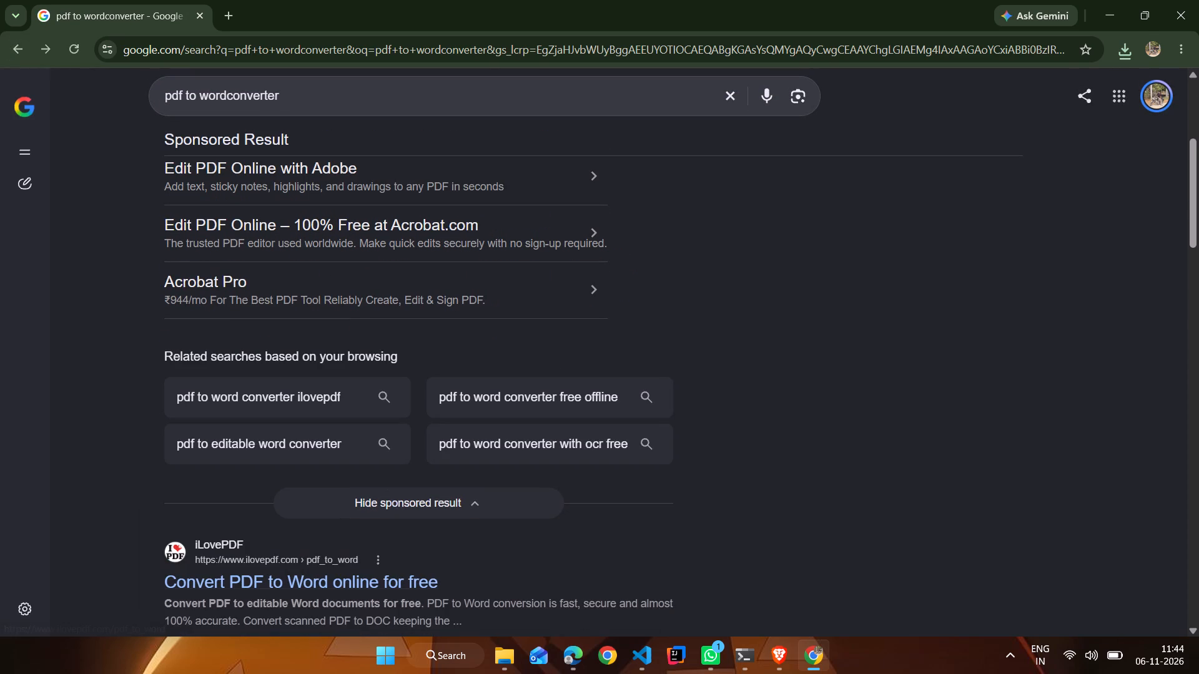
{"action": "left_click", "coordinate": [282, 591]}
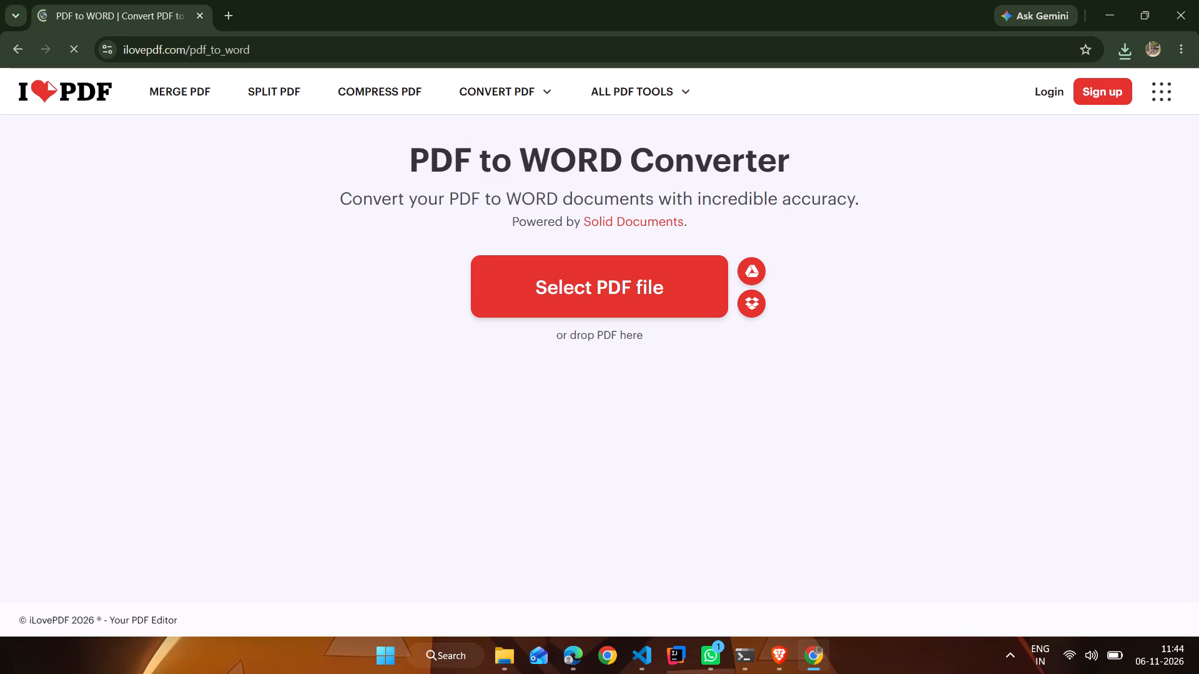
Upload the original "medical store inventory management system REPORT" PDF from Downloads to iLovePDF and convert it to Word.
{"action": "left_click", "coordinate": [598, 265]}
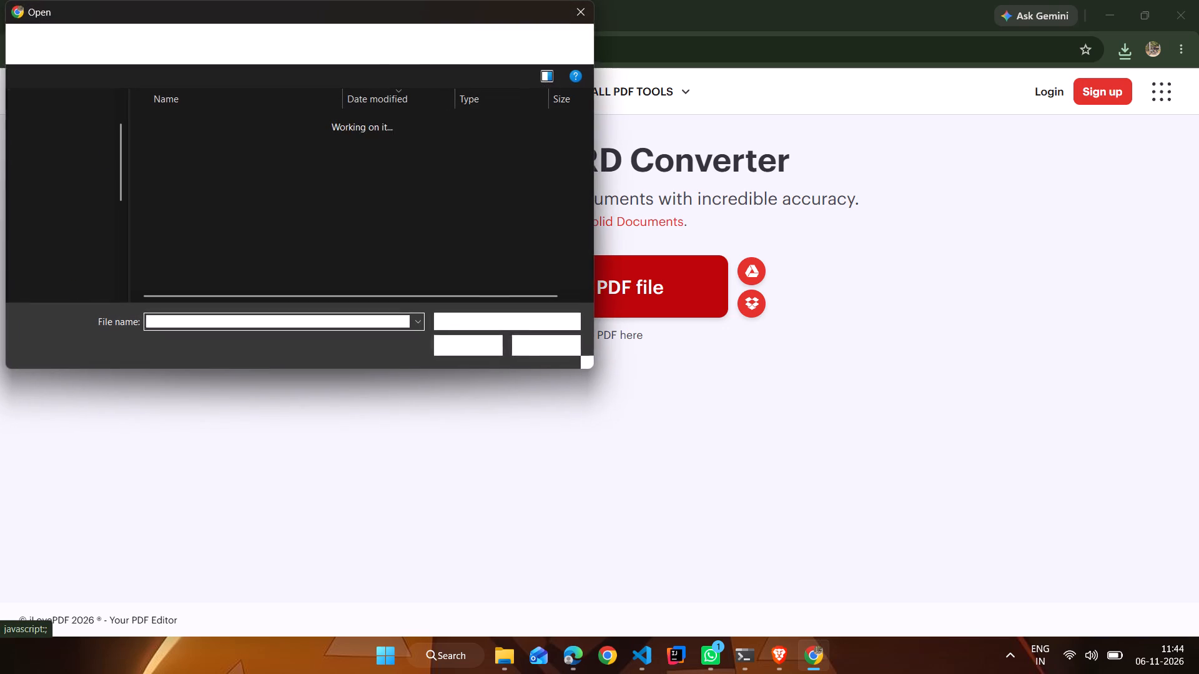
{"action": "left_click", "coordinate": [238, 143]}
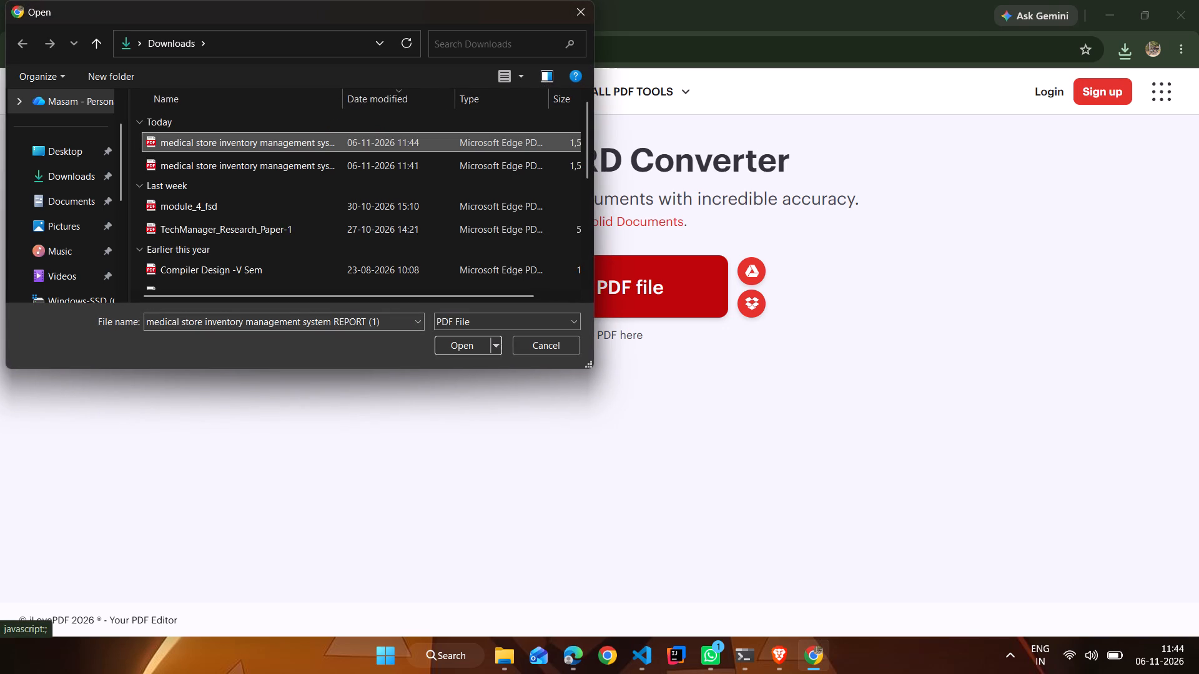
{"action": "double_click", "coordinate": [237, 162]}
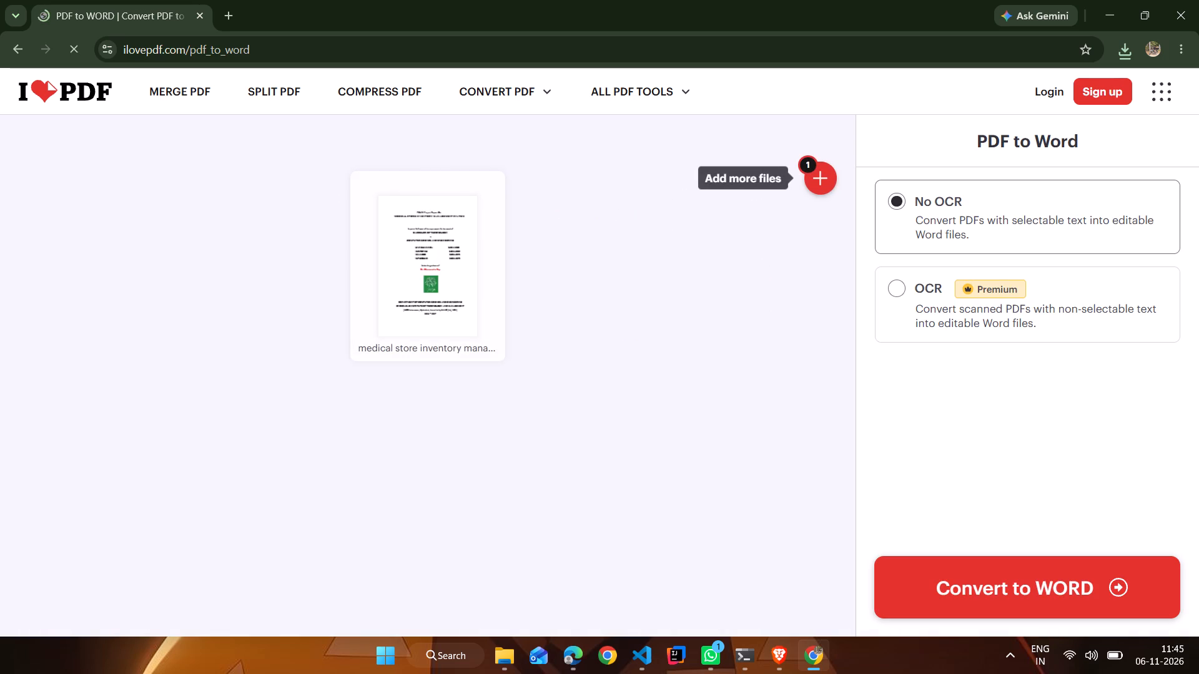
{"action": "left_click", "coordinate": [1047, 582]}
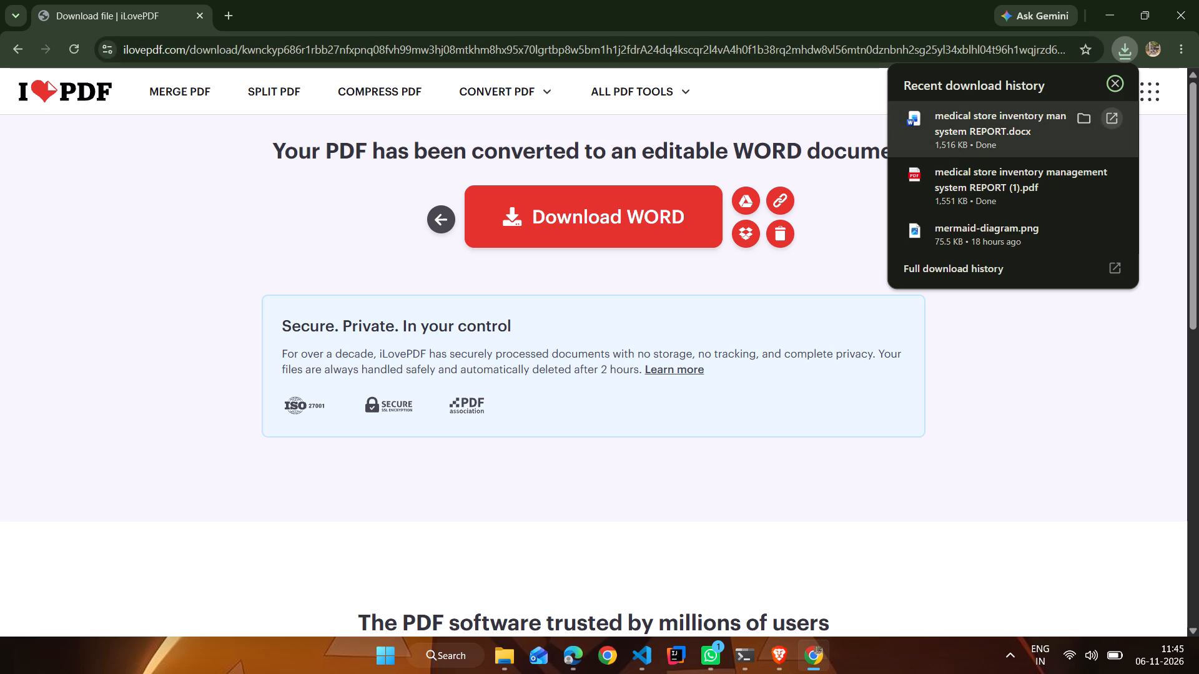
{"action": "left_click", "coordinate": [1115, 116]}
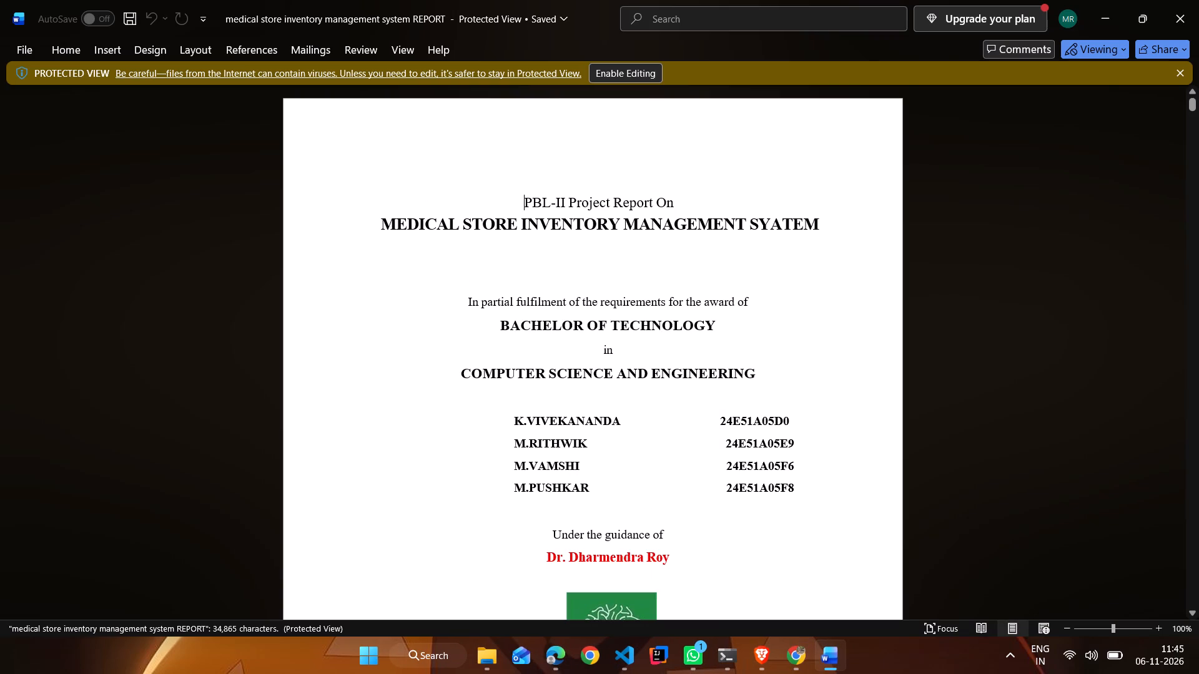
{"action": "left_click", "coordinate": [606, 78]}
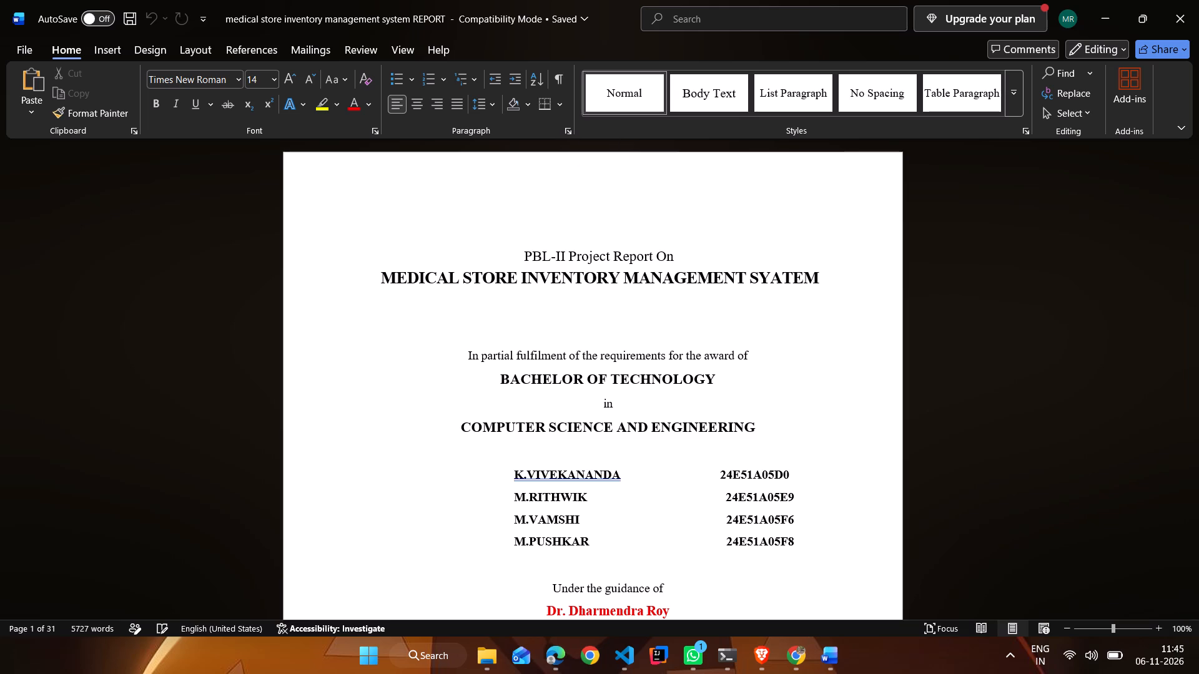
Look through the title page and certificate page of the converted Word report.
{"action": "scroll", "coordinate": [606, 78], "scroll_direction": "down", "scroll_amount": 1}
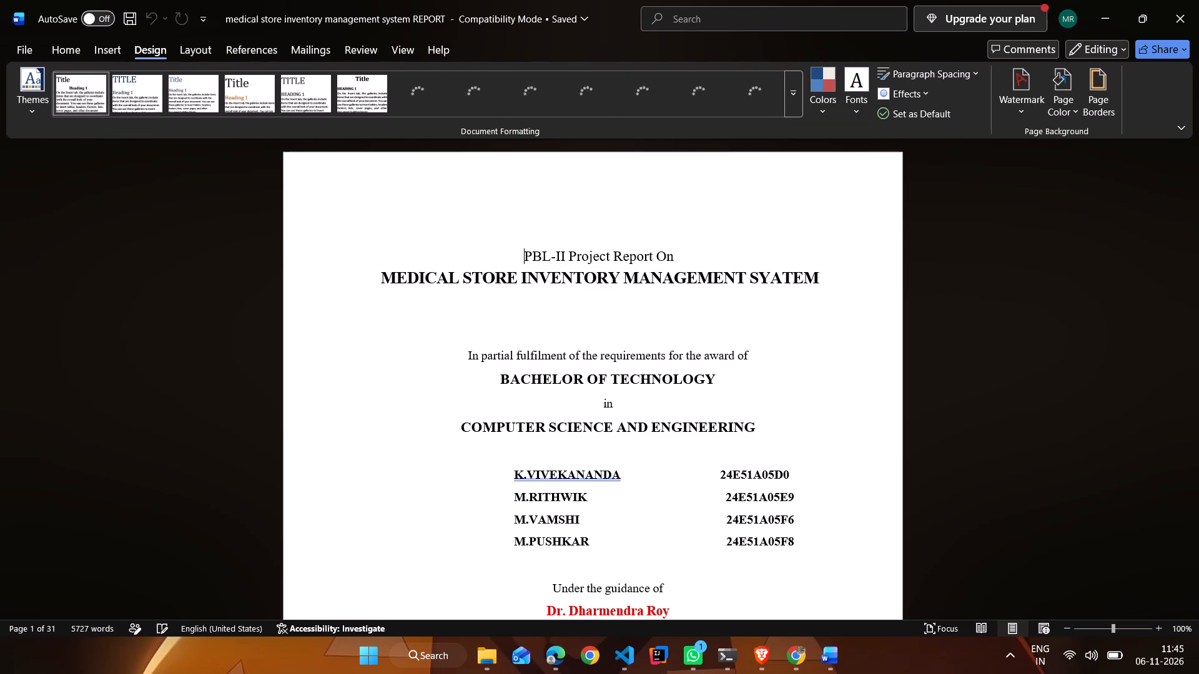
{"action": "scroll", "coordinate": [245, 346], "scroll_direction": "down", "scroll_amount": 1}
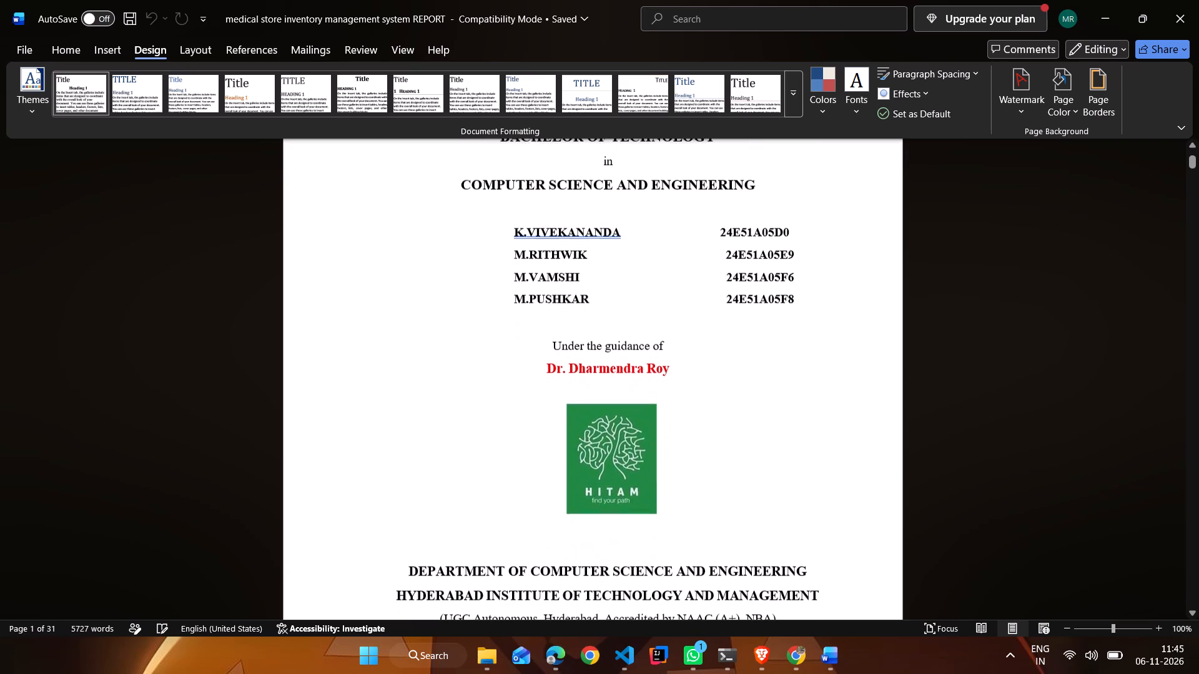
{"action": "scroll", "coordinate": [245, 346], "scroll_direction": "up", "scroll_amount": 1}
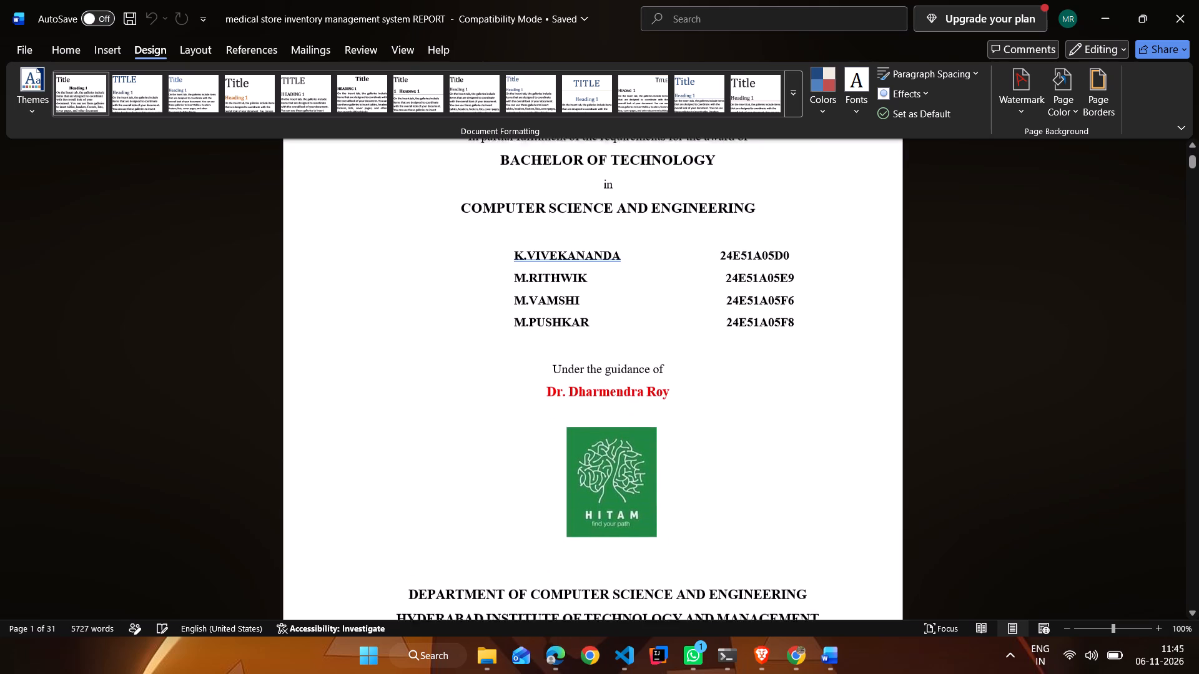
{"action": "scroll", "coordinate": [245, 346], "scroll_direction": "up", "scroll_amount": 1}
{"action": "scroll", "coordinate": [245, 346], "scroll_direction": "down", "scroll_amount": 1}
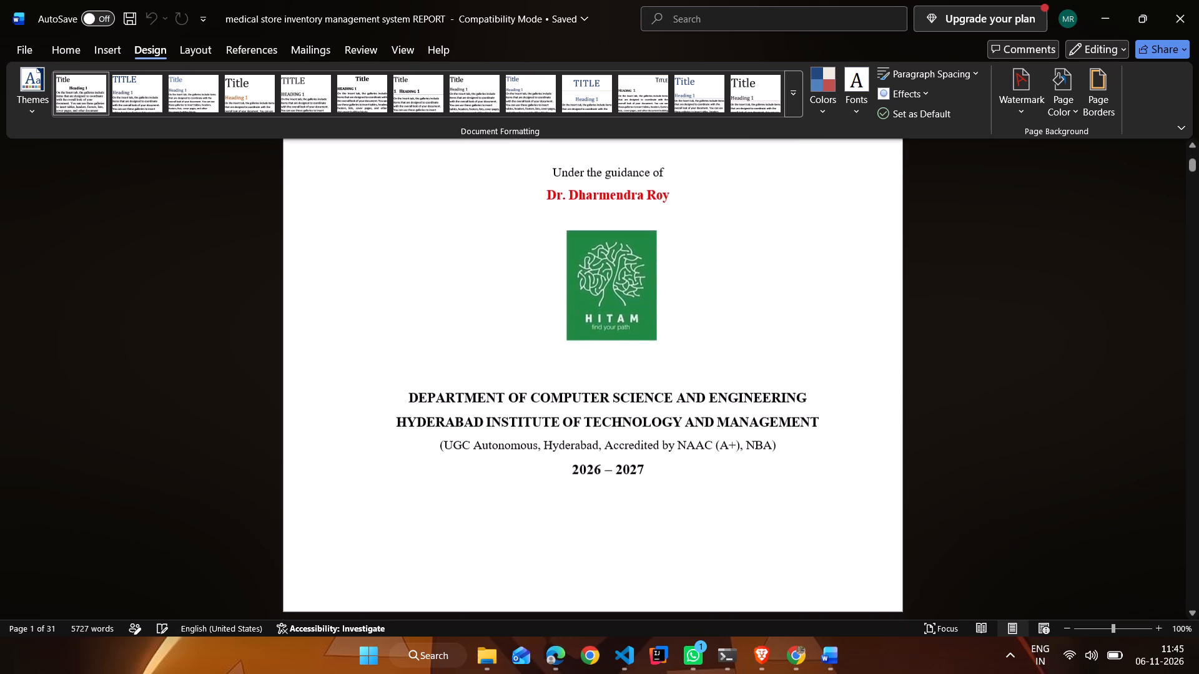
{"action": "scroll", "coordinate": [245, 346], "scroll_direction": "down", "scroll_amount": 1}
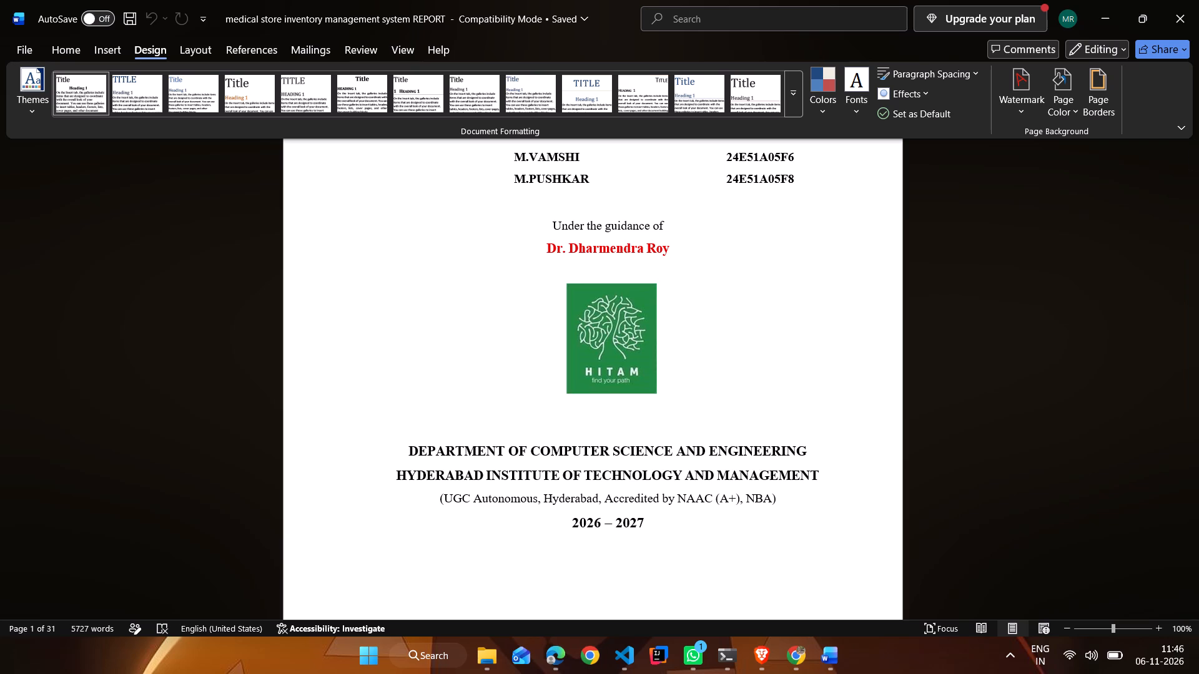
{"action": "scroll", "coordinate": [751, 510], "scroll_direction": "down", "scroll_amount": 1}
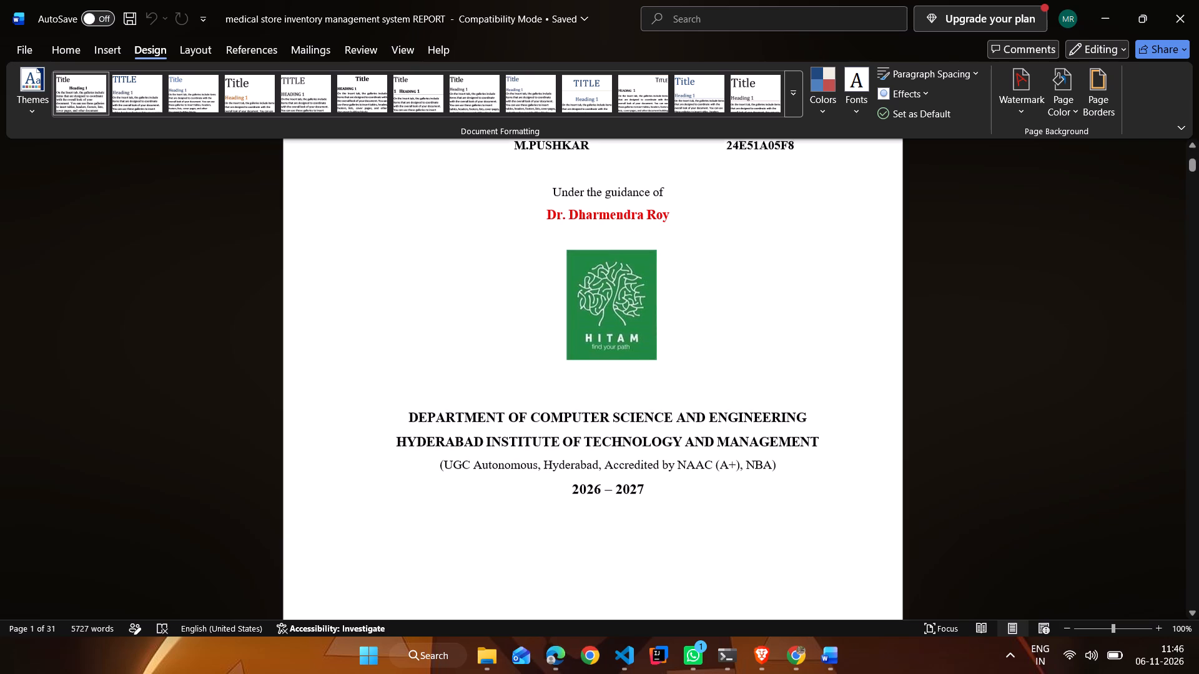
{"action": "scroll", "coordinate": [751, 510], "scroll_direction": "down", "scroll_amount": 2}
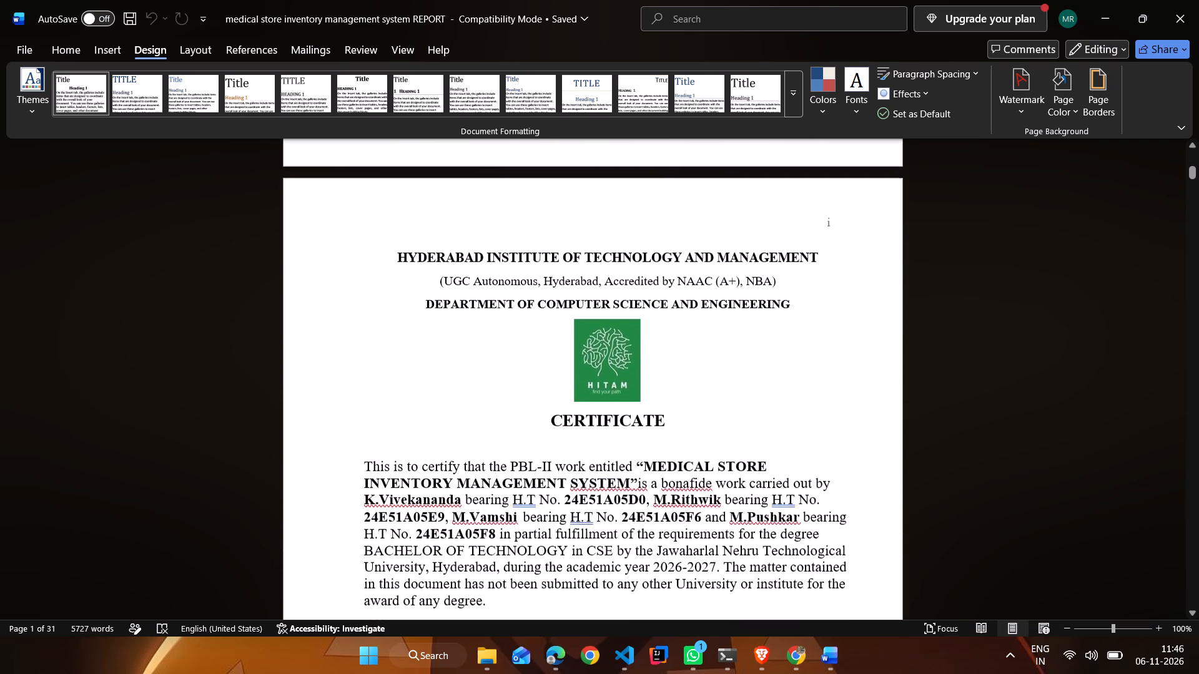
{"action": "scroll", "coordinate": [751, 510], "scroll_direction": "down", "scroll_amount": 2}
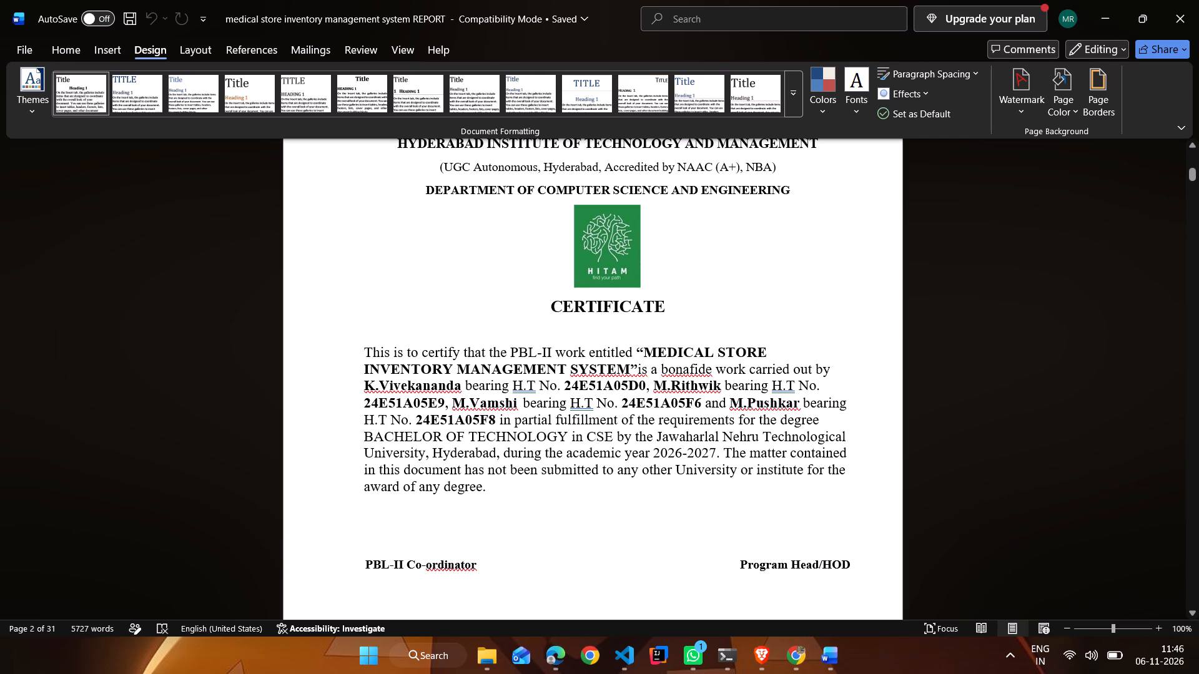
Set the quoted project title in the certificate paragraph to font size 12.
{"action": "left_click", "coordinate": [771, 353]}
{"action": "left_click_drag", "start_coordinate": [644, 351], "coordinate": [624, 373]}
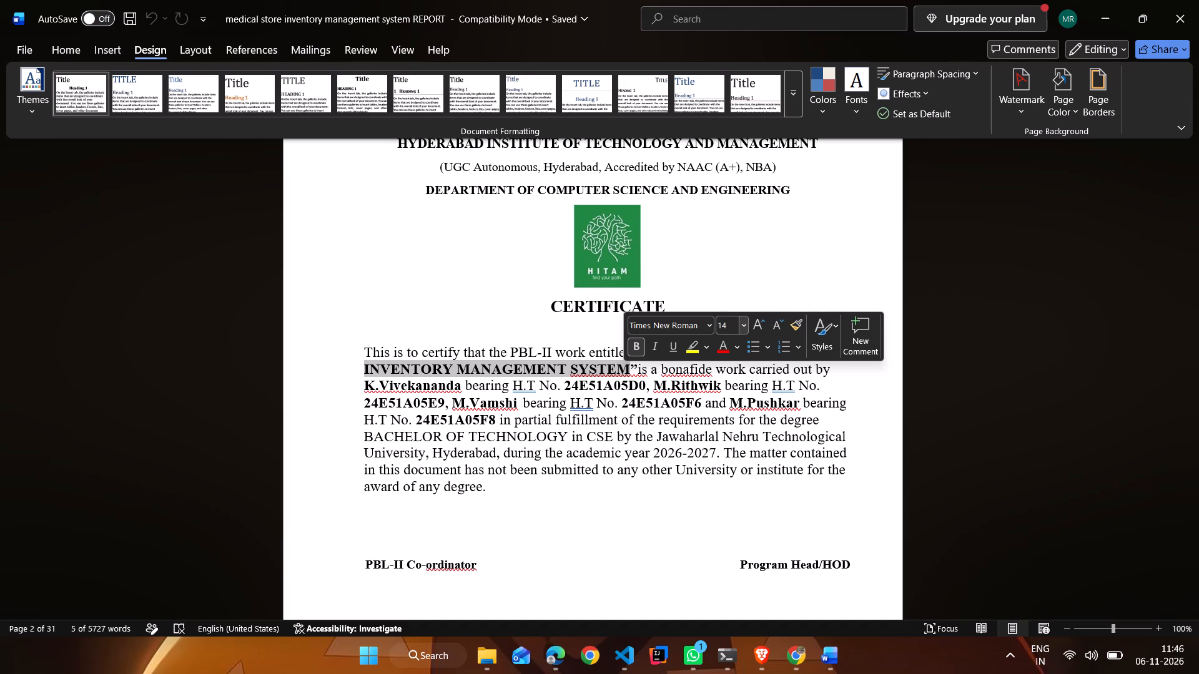
{"action": "left_click", "coordinate": [741, 321]}
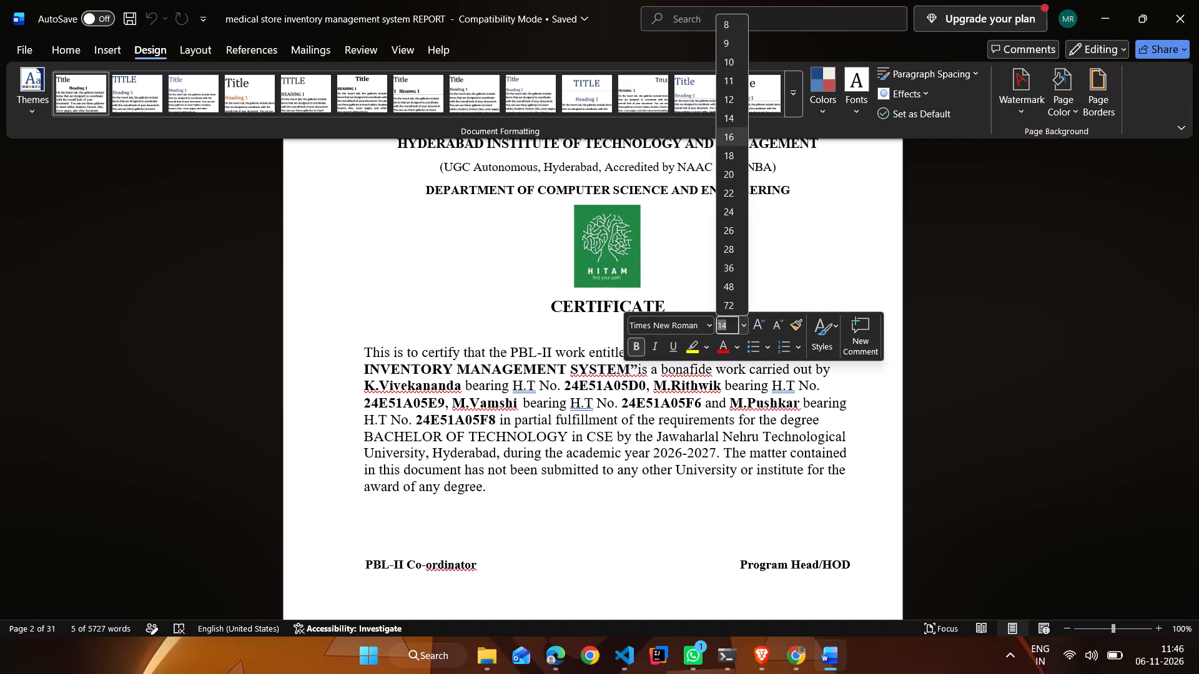
{"action": "left_click", "coordinate": [736, 99]}
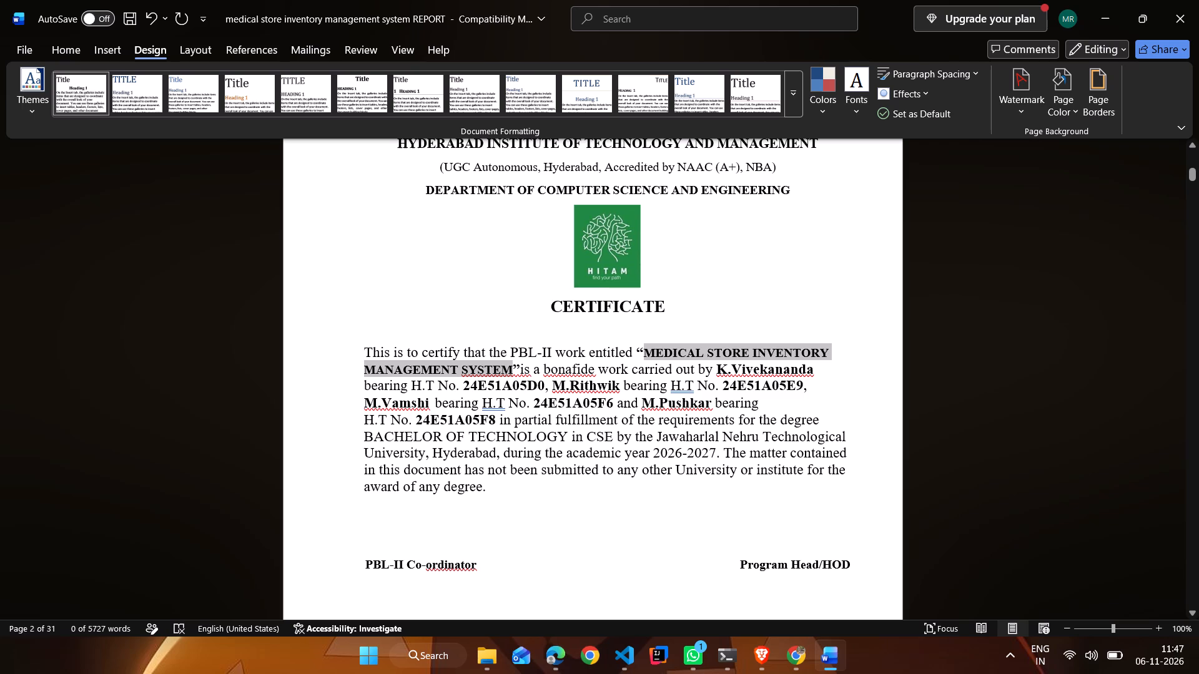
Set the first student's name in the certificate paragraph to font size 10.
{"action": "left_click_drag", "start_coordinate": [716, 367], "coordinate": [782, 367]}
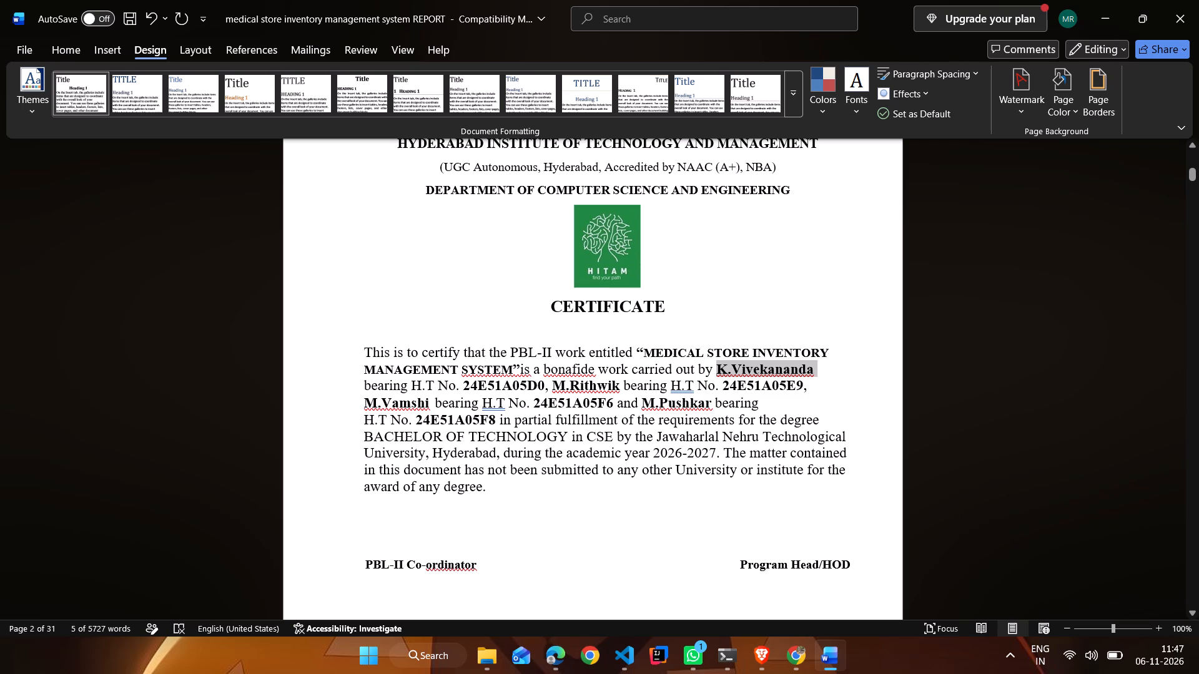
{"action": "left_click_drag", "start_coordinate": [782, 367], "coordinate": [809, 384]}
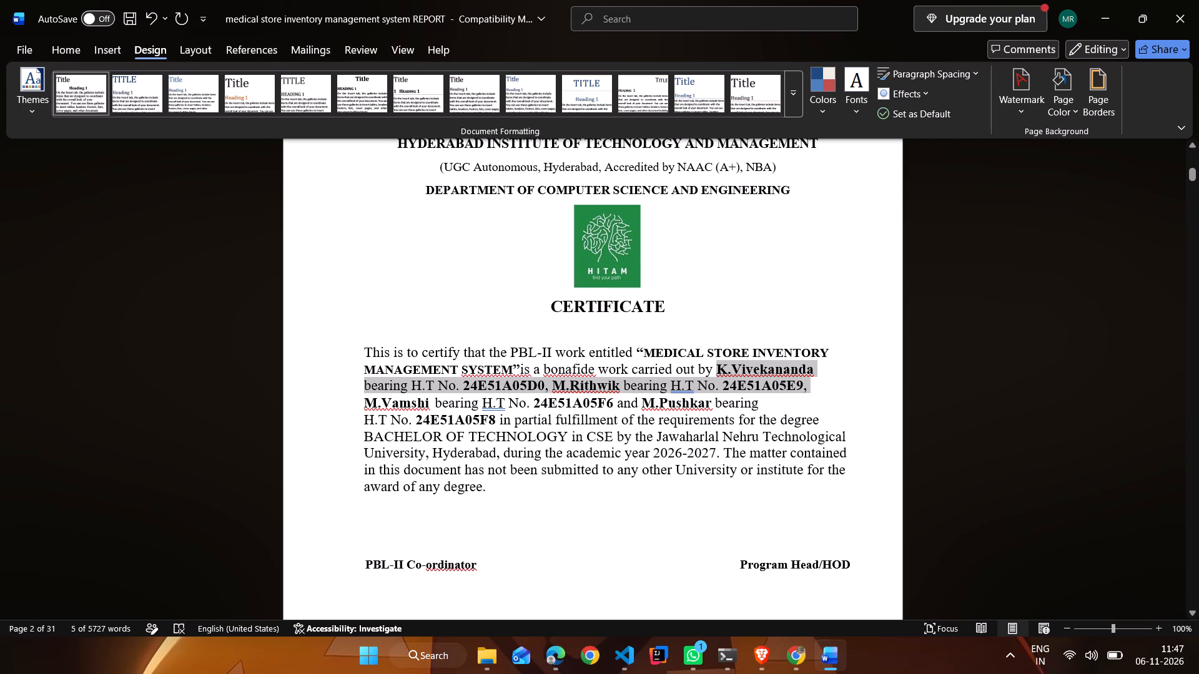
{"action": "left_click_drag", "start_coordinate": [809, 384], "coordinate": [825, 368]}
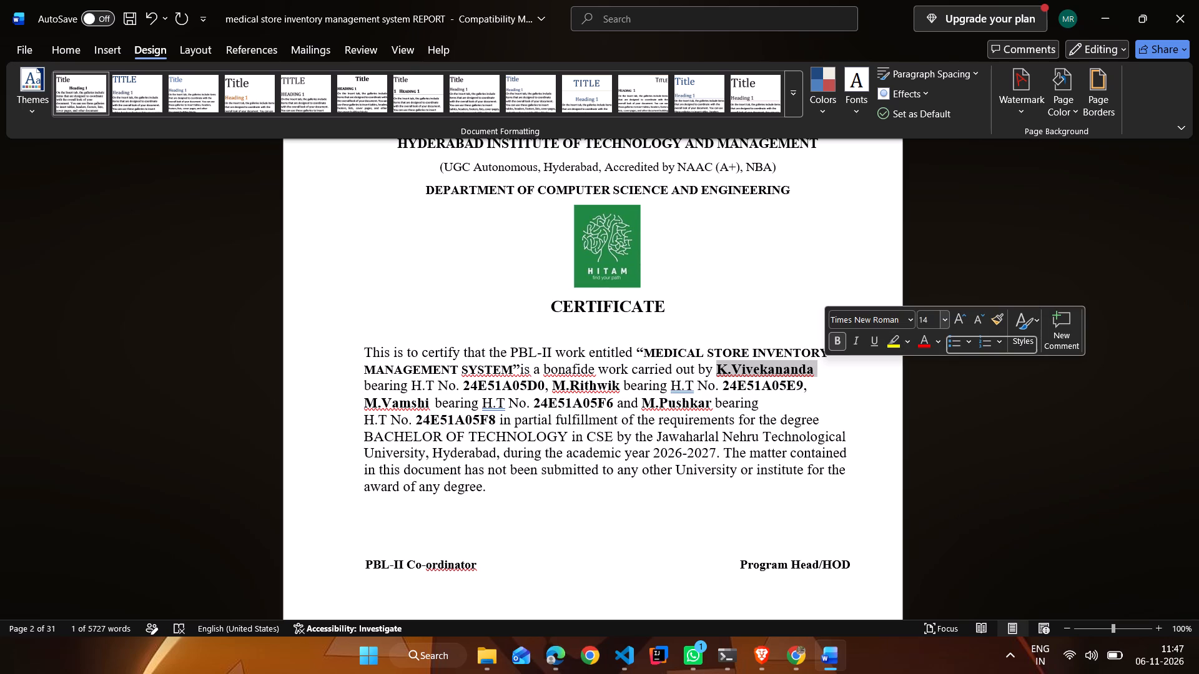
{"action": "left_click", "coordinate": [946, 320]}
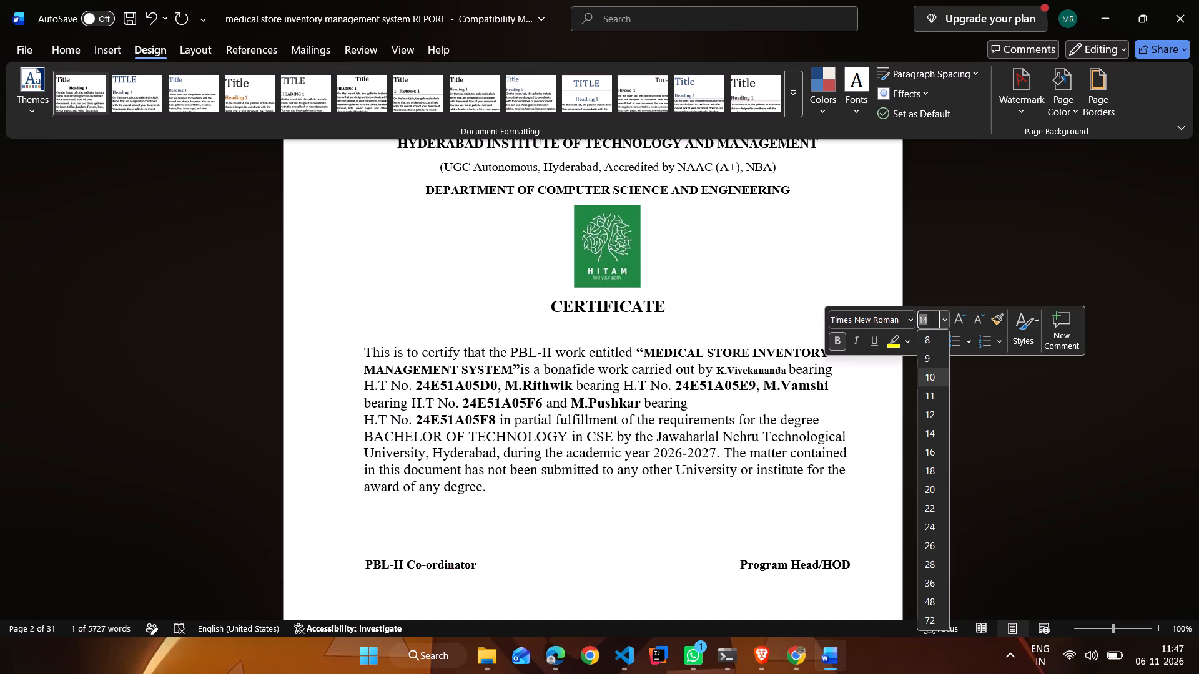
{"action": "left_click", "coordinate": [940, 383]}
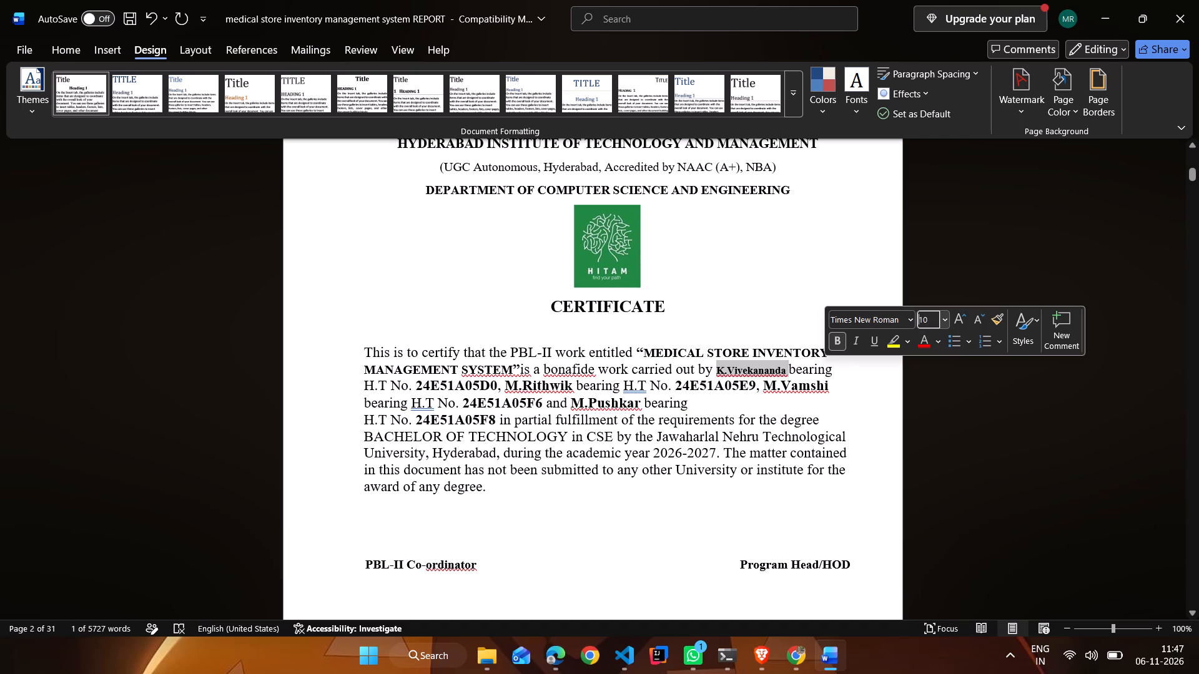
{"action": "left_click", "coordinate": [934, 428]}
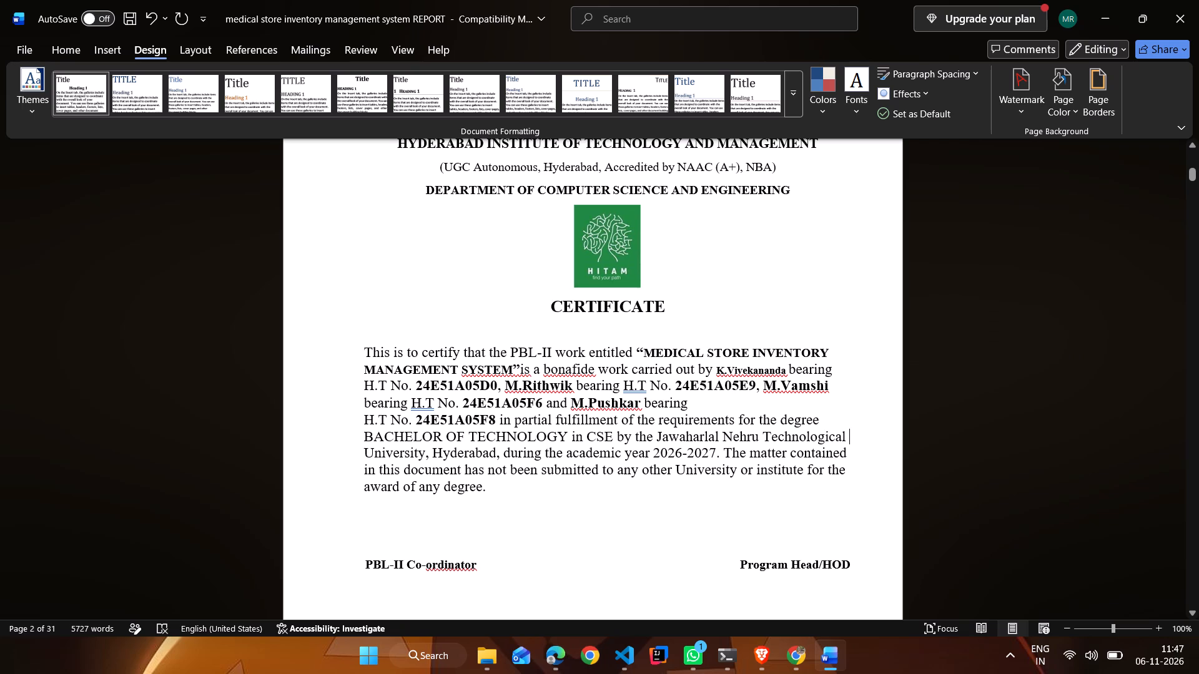
Set the first student's name in the certificate paragraph to font size 12.
{"action": "left_click_drag", "start_coordinate": [716, 367], "coordinate": [786, 374]}
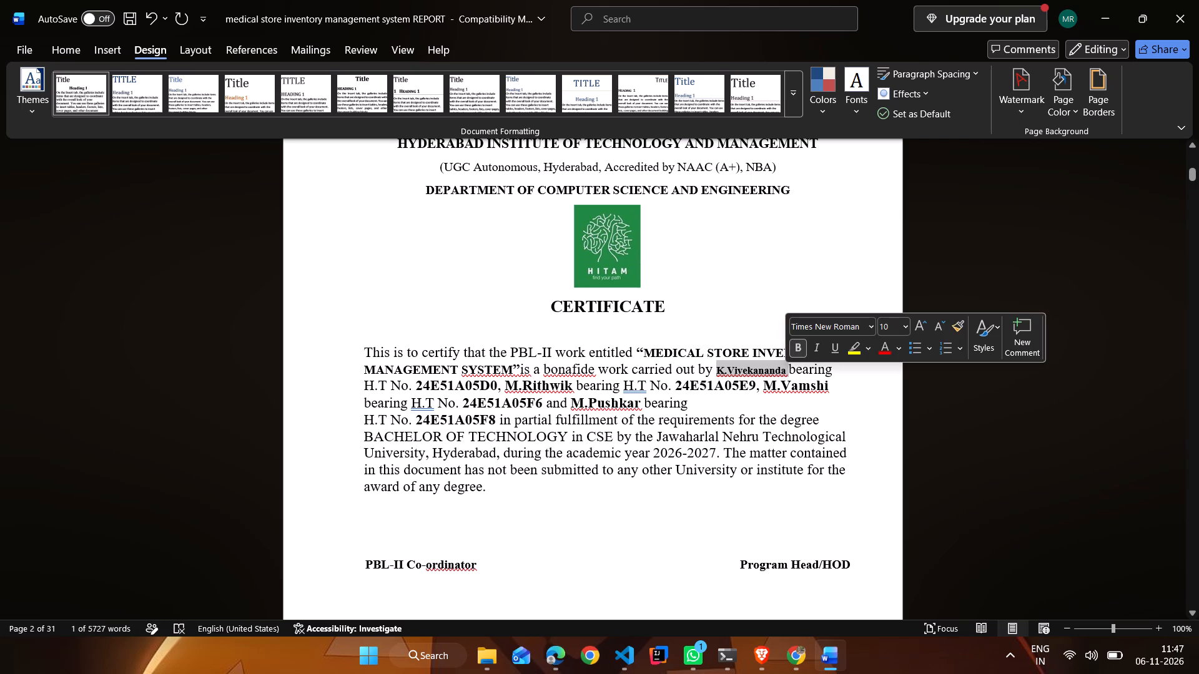
{"action": "left_click", "coordinate": [901, 328]}
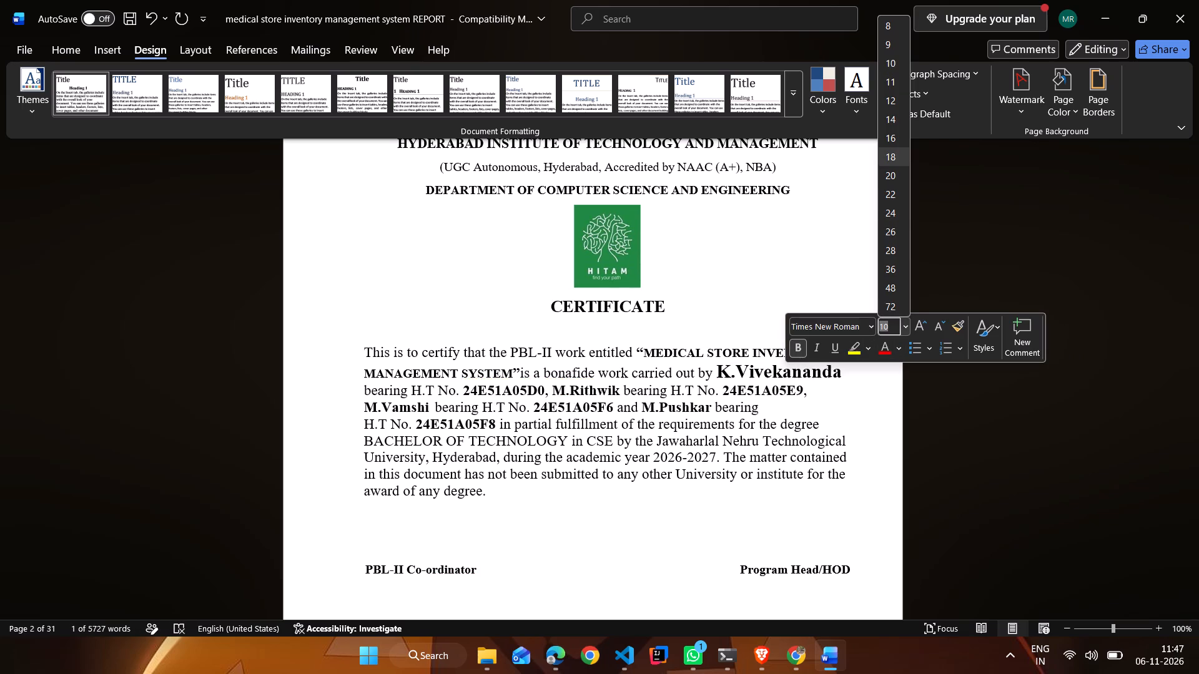
{"action": "left_click", "coordinate": [897, 103]}
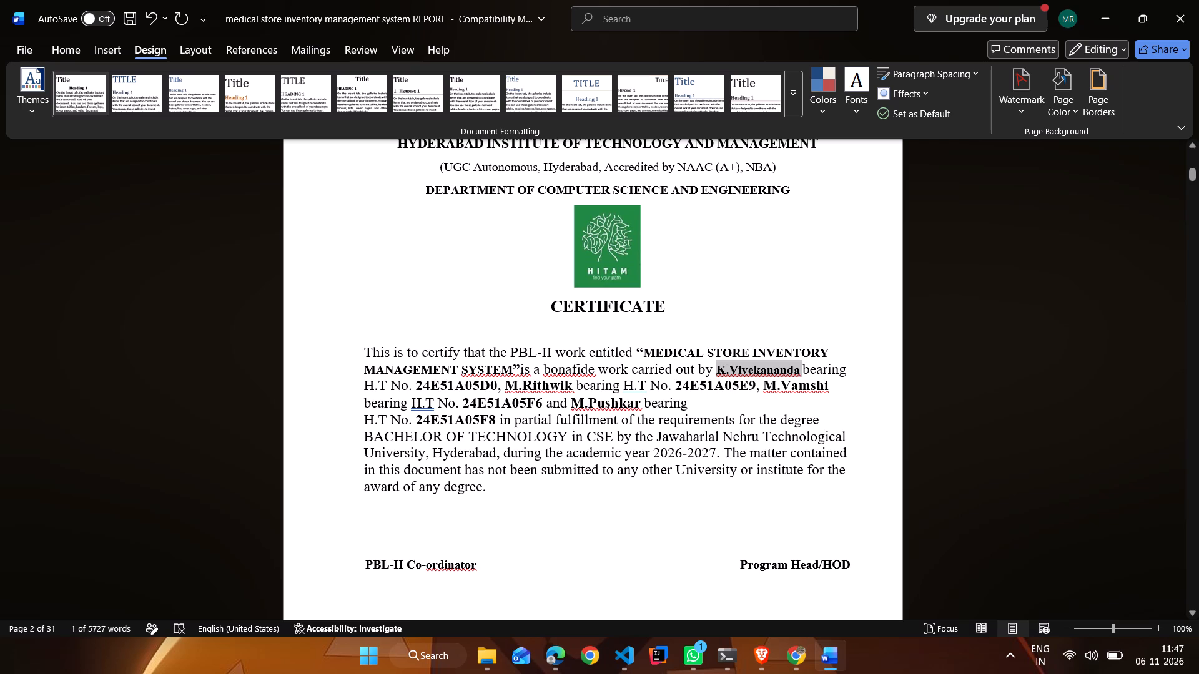
Set the first student's hall ticket number and the second student's name in the certificate paragraph to font size 12.
{"action": "left_click_drag", "start_coordinate": [417, 386], "coordinate": [495, 382]}
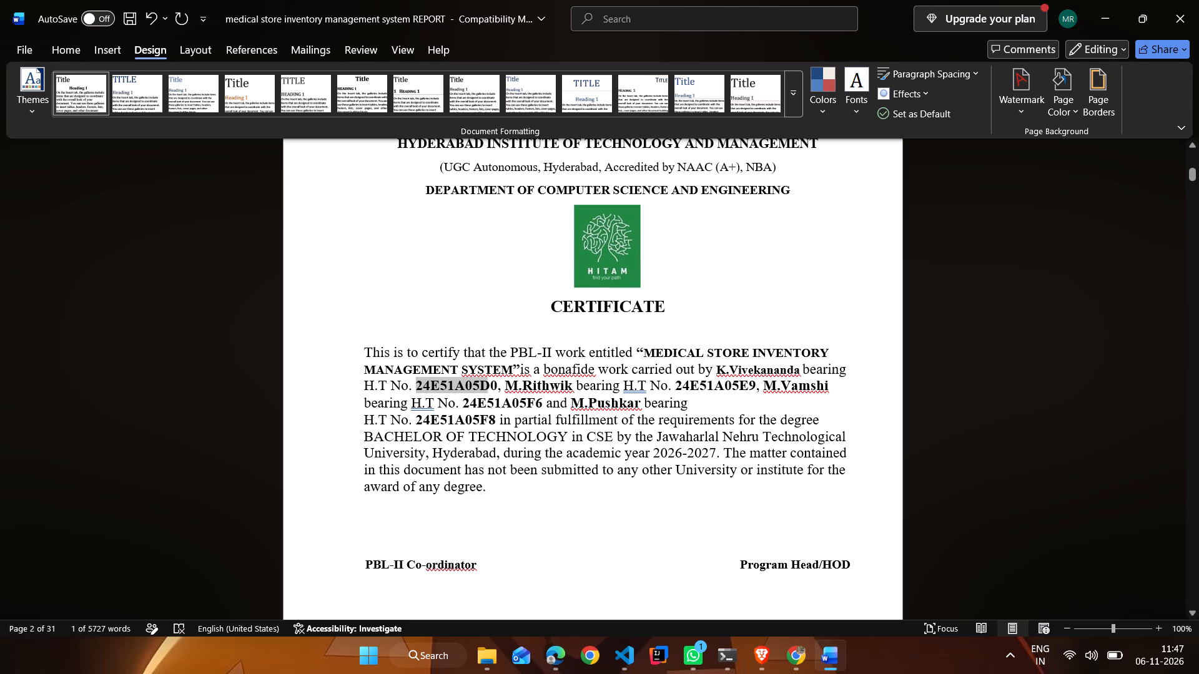
{"action": "left_click_drag", "start_coordinate": [495, 382], "coordinate": [559, 391]}
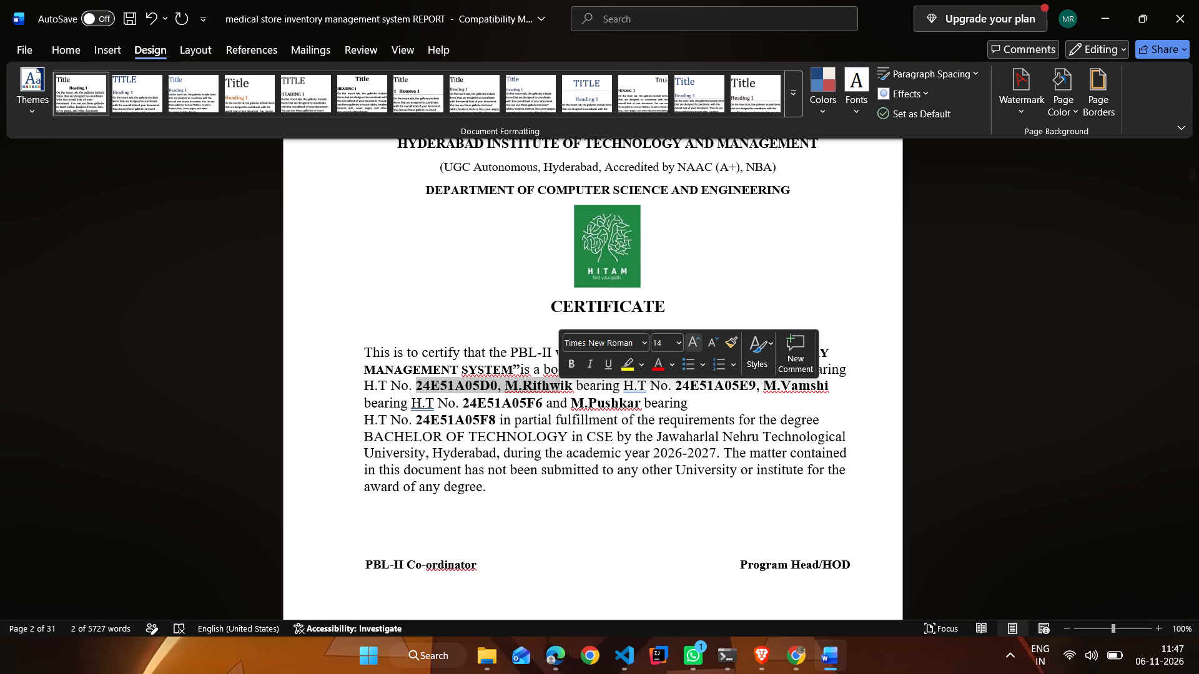
{"action": "left_click", "coordinate": [681, 344]}
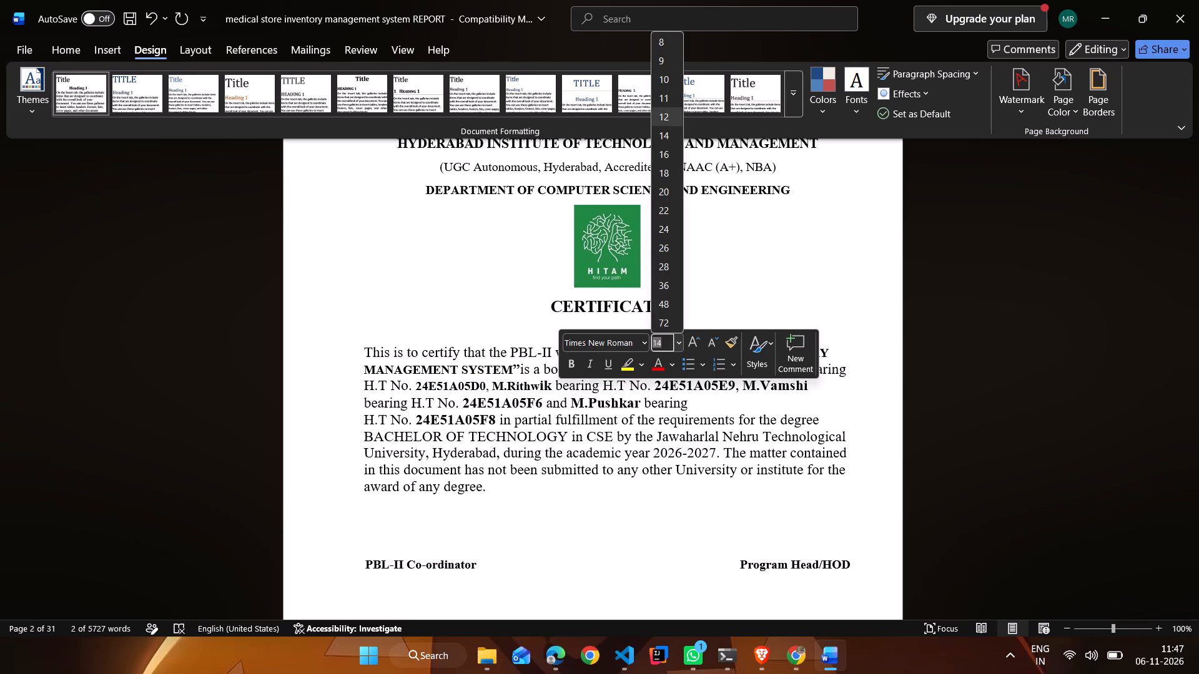
{"action": "left_click", "coordinate": [668, 112]}
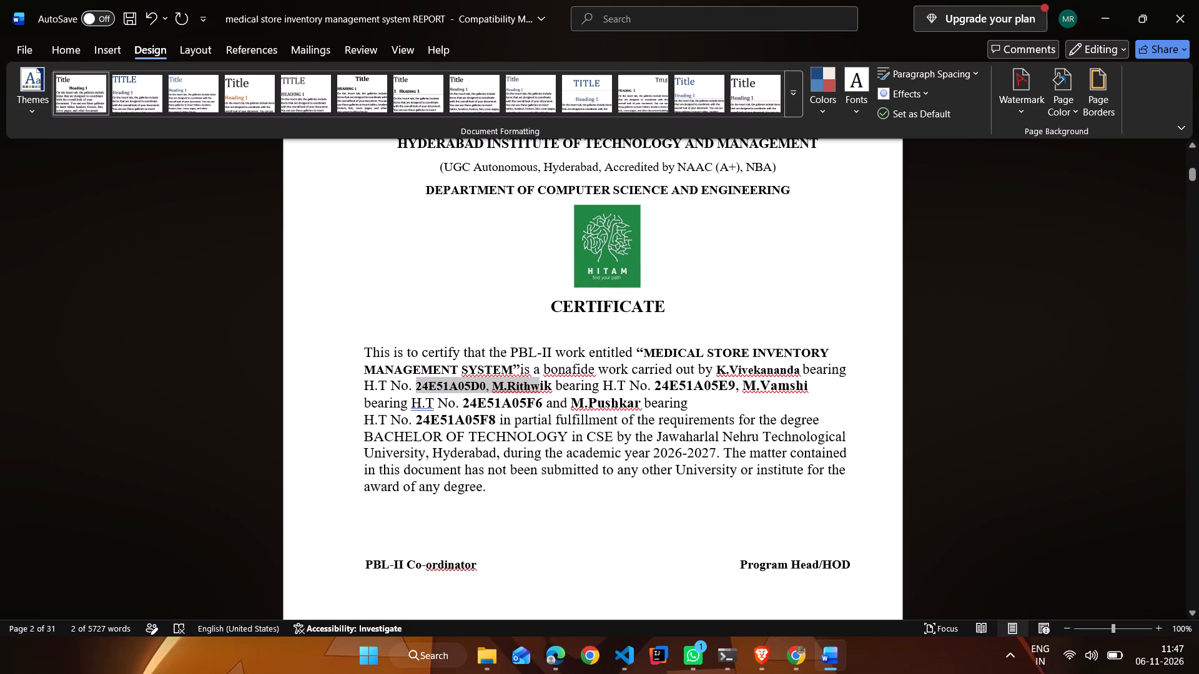
Set the second student's hall ticket number and the third student's name in the certificate paragraph to font size 12.
{"action": "left_click_drag", "start_coordinate": [654, 382], "coordinate": [791, 388]}
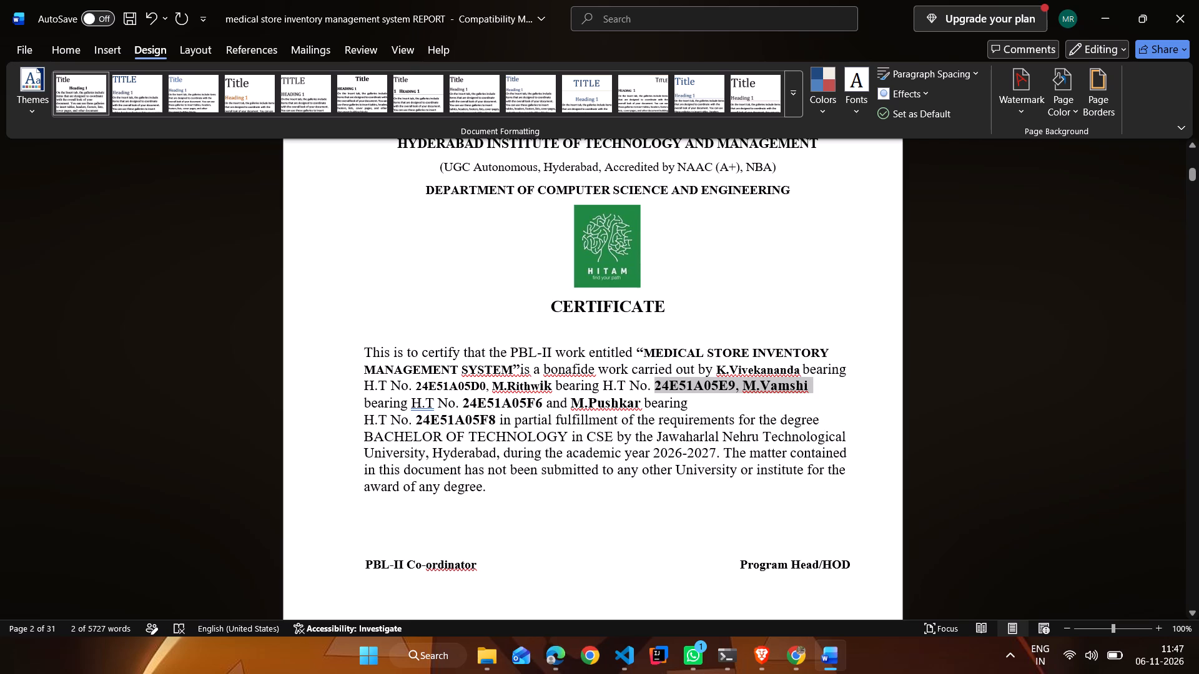
{"action": "left_click_drag", "start_coordinate": [791, 388], "coordinate": [794, 388]}
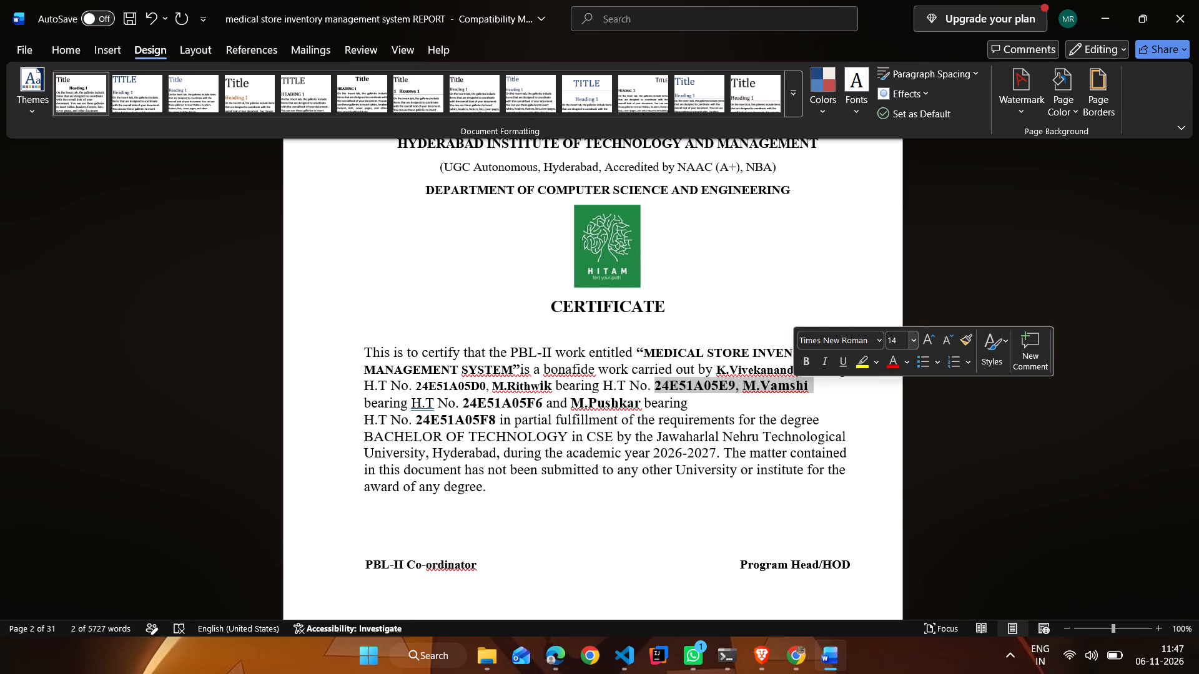
{"action": "left_click", "coordinate": [911, 339]}
{"action": "left_click", "coordinate": [915, 109]}
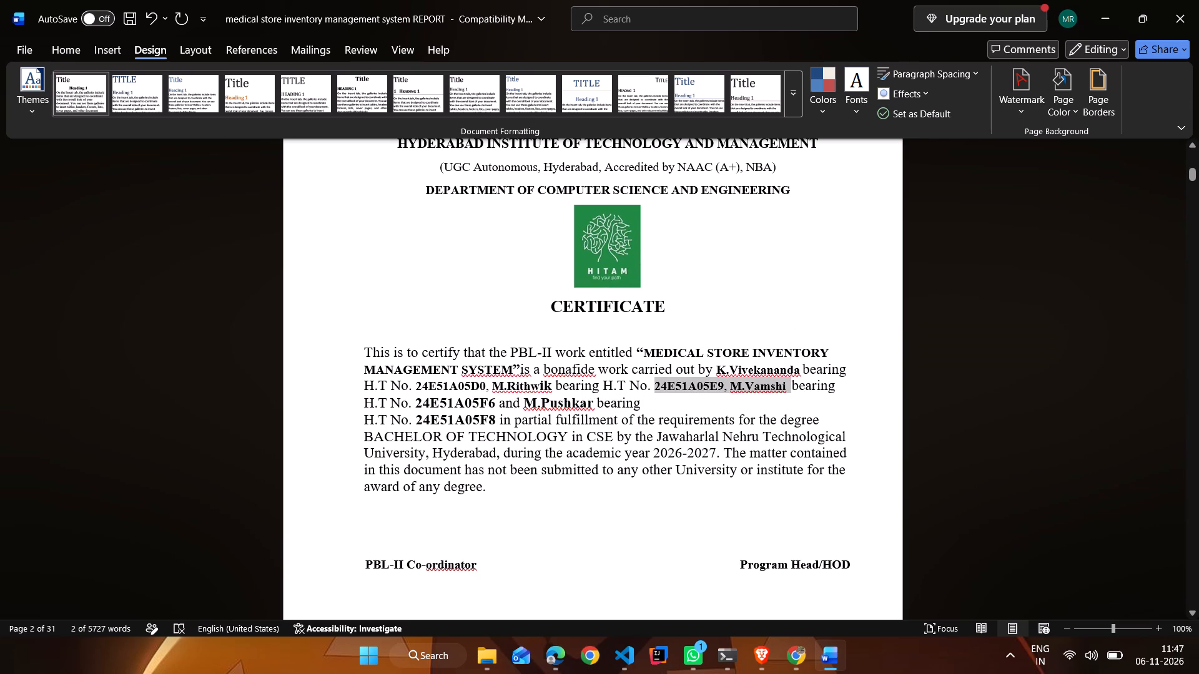
Set the third student's hall ticket number in the certificate paragraph to font size 12.
{"action": "left_click_drag", "start_coordinate": [415, 404], "coordinate": [496, 403]}
{"action": "left_click", "coordinate": [617, 359]}
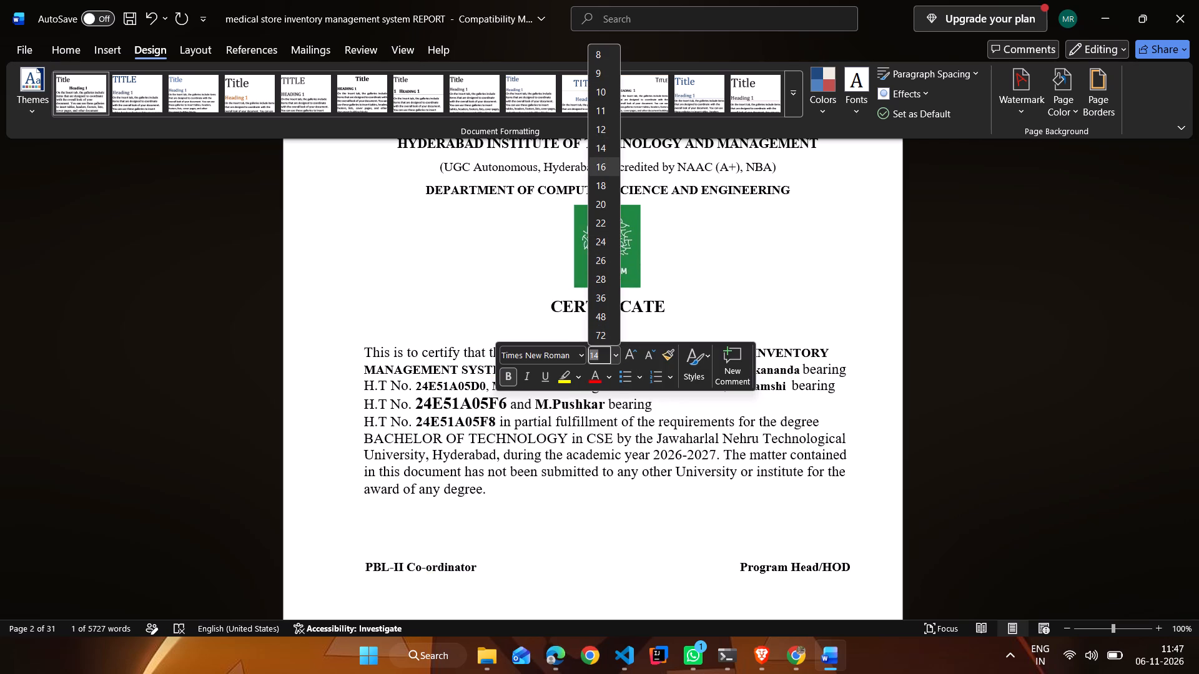
{"action": "left_click", "coordinate": [606, 132]}
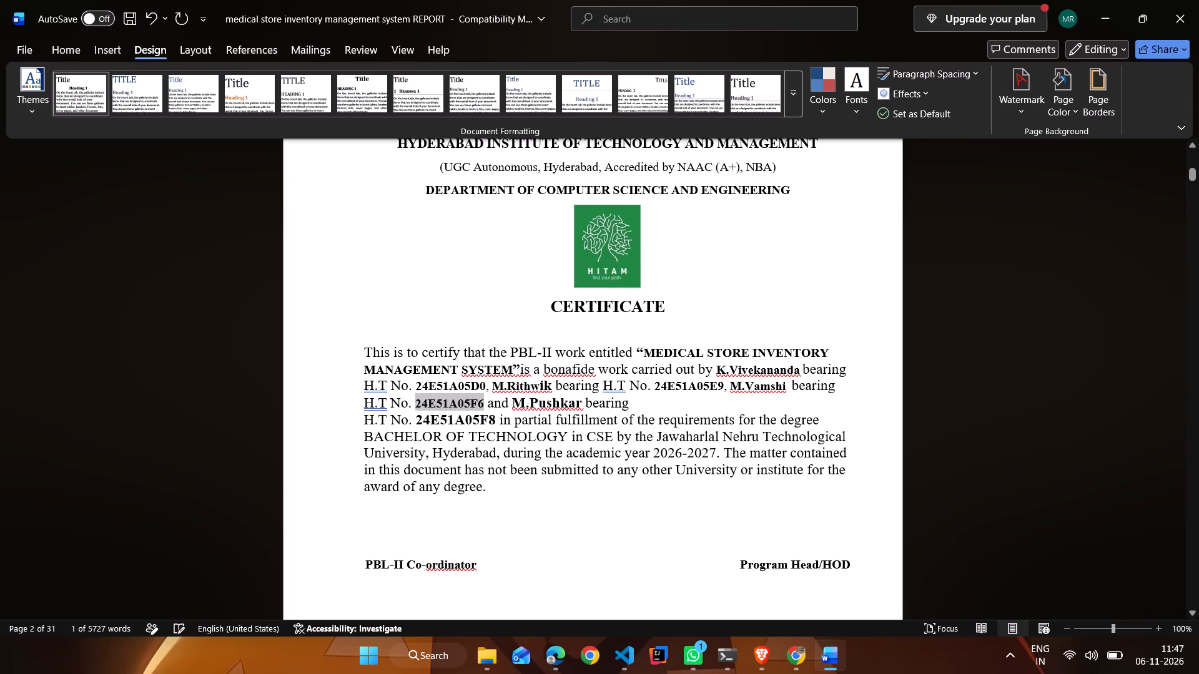
Set the fourth student's name and hall ticket number in the certificate paragraph to font size 12.
{"action": "left_click_drag", "start_coordinate": [512, 401], "coordinate": [570, 408]}
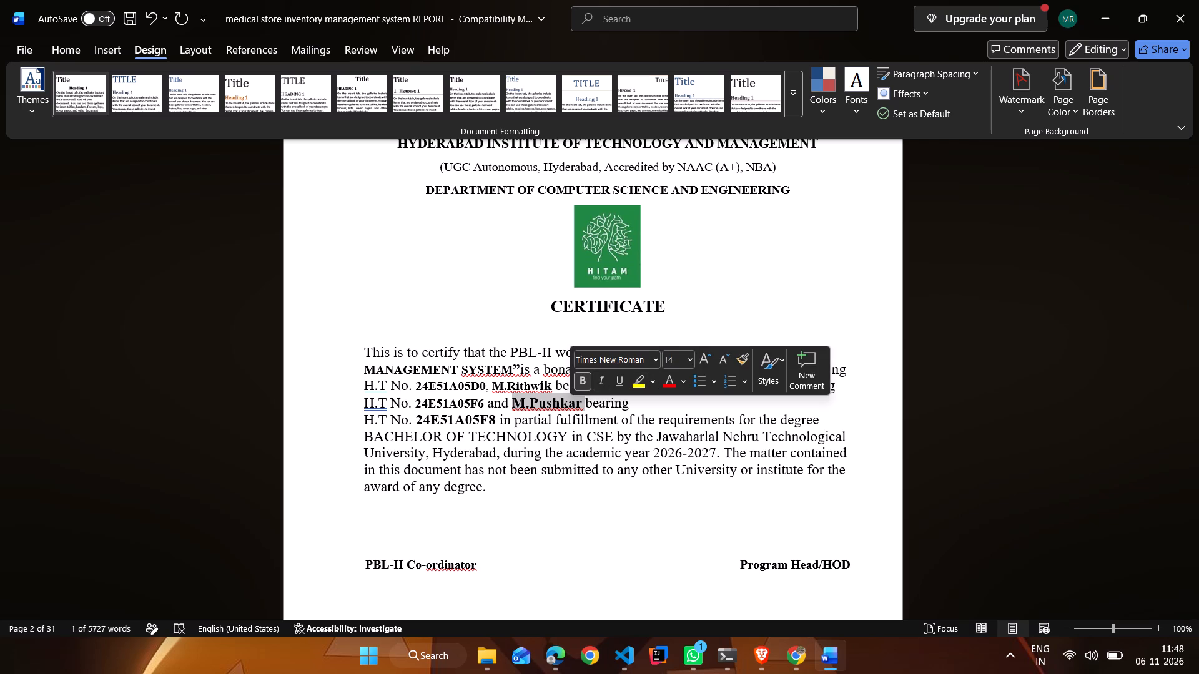
{"action": "left_click", "coordinate": [688, 357]}
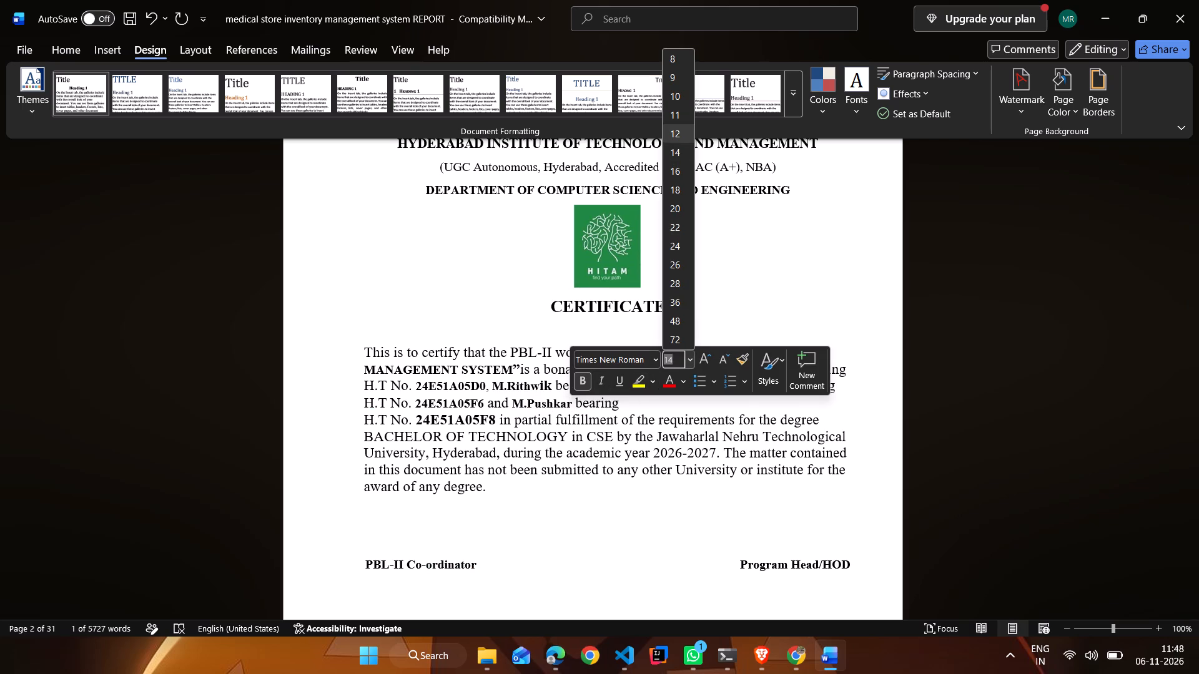
{"action": "left_click", "coordinate": [680, 125]}
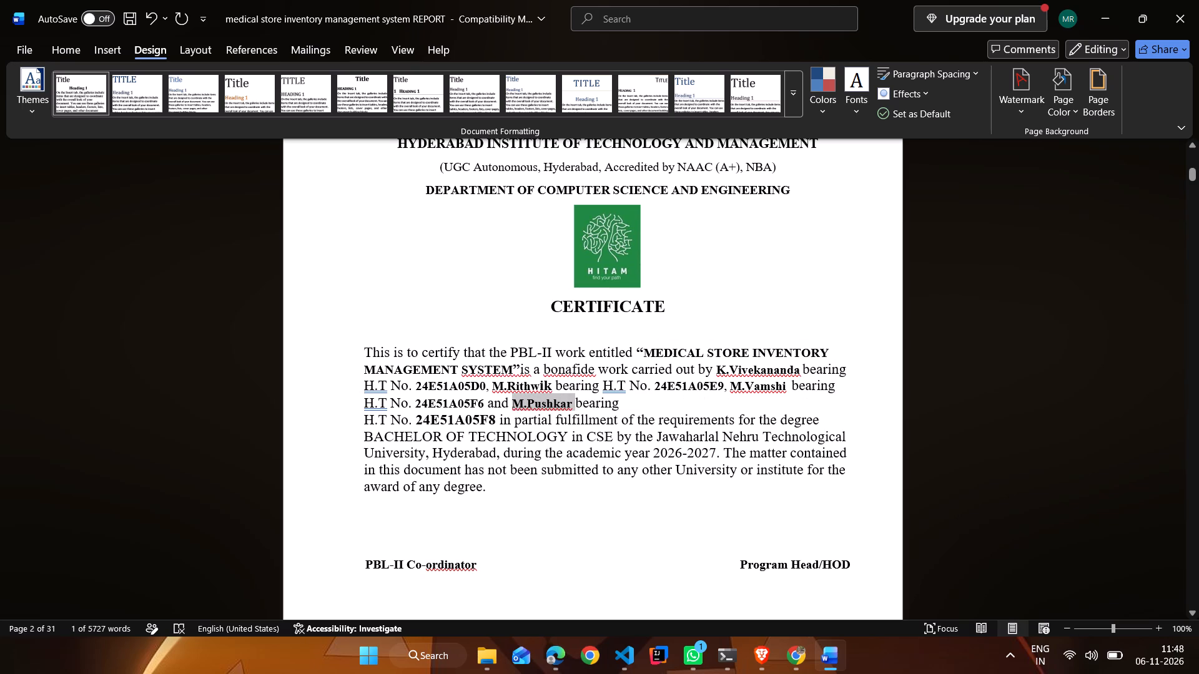
{"action": "left_click_drag", "start_coordinate": [414, 414], "coordinate": [495, 422]}
{"action": "left_click", "coordinate": [618, 379]}
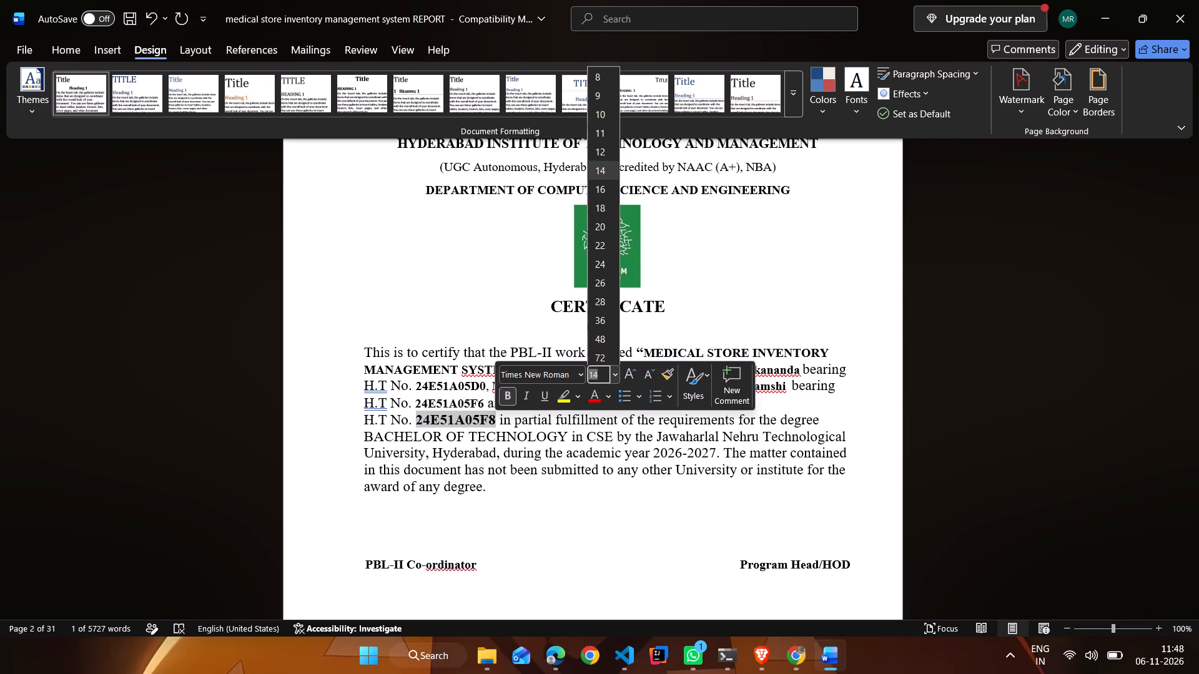
{"action": "left_click", "coordinate": [607, 150]}
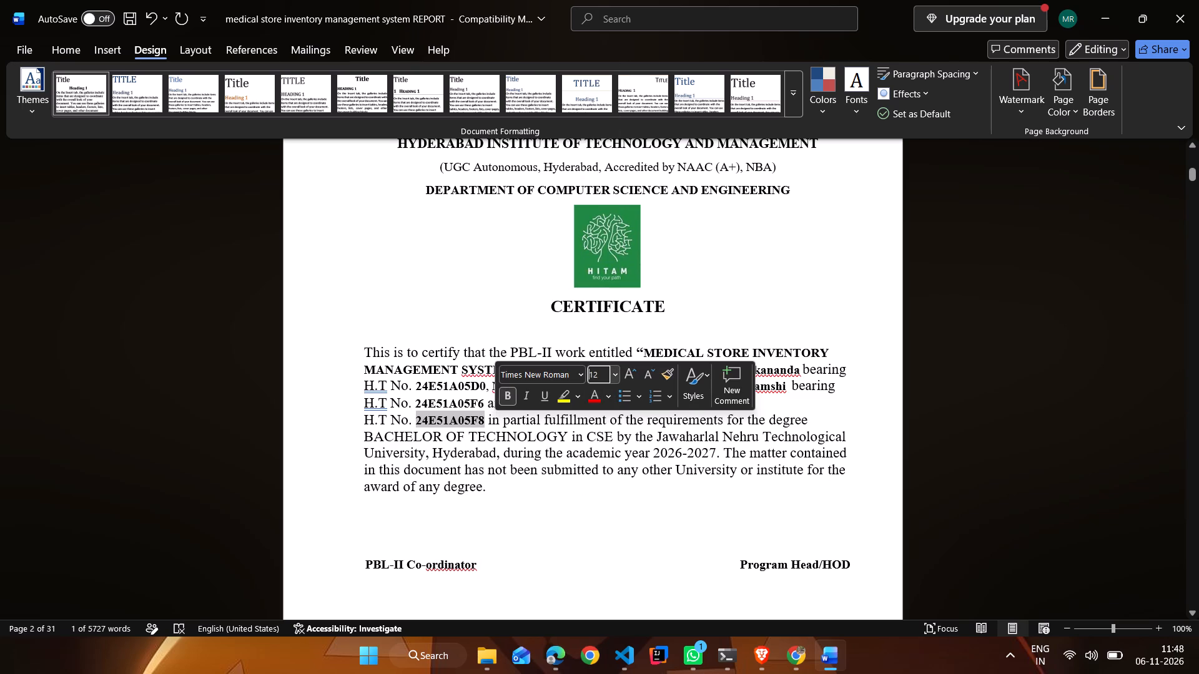
{"action": "left_click", "coordinate": [739, 316]}
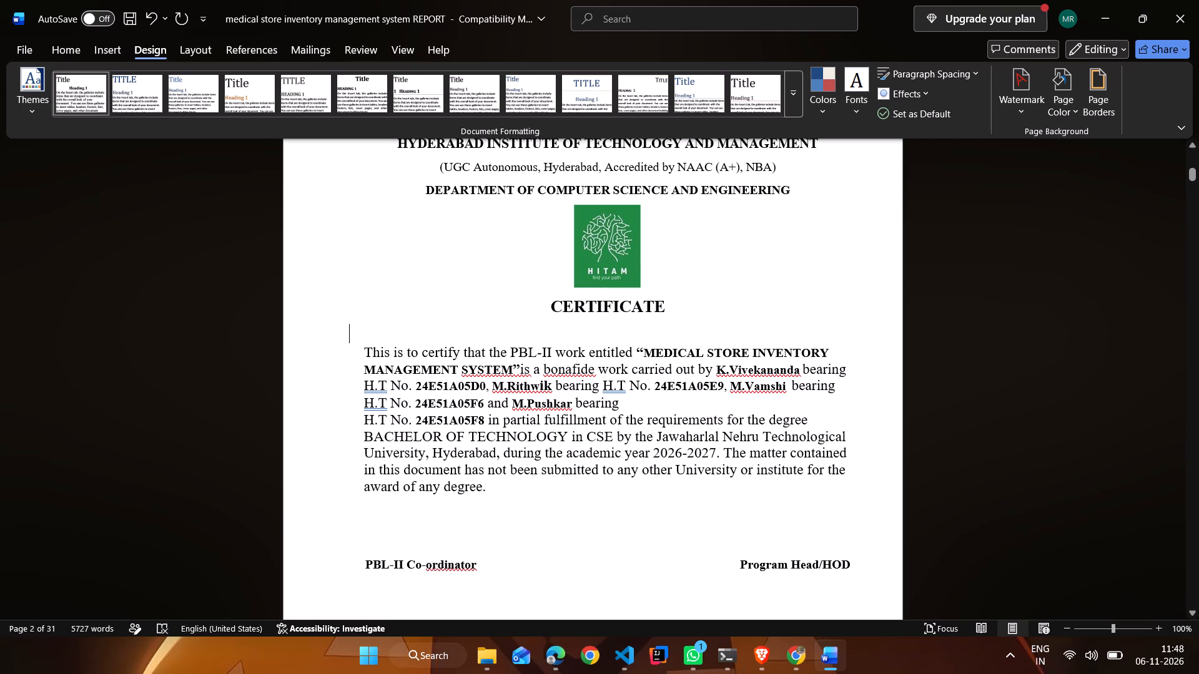
Join the certificate text starting at the fourth student's "H.T No." to the preceding line, with a space after "bearing".
{"action": "left_click", "coordinate": [361, 419]}
{"action": "key", "text": "BackSpace"}
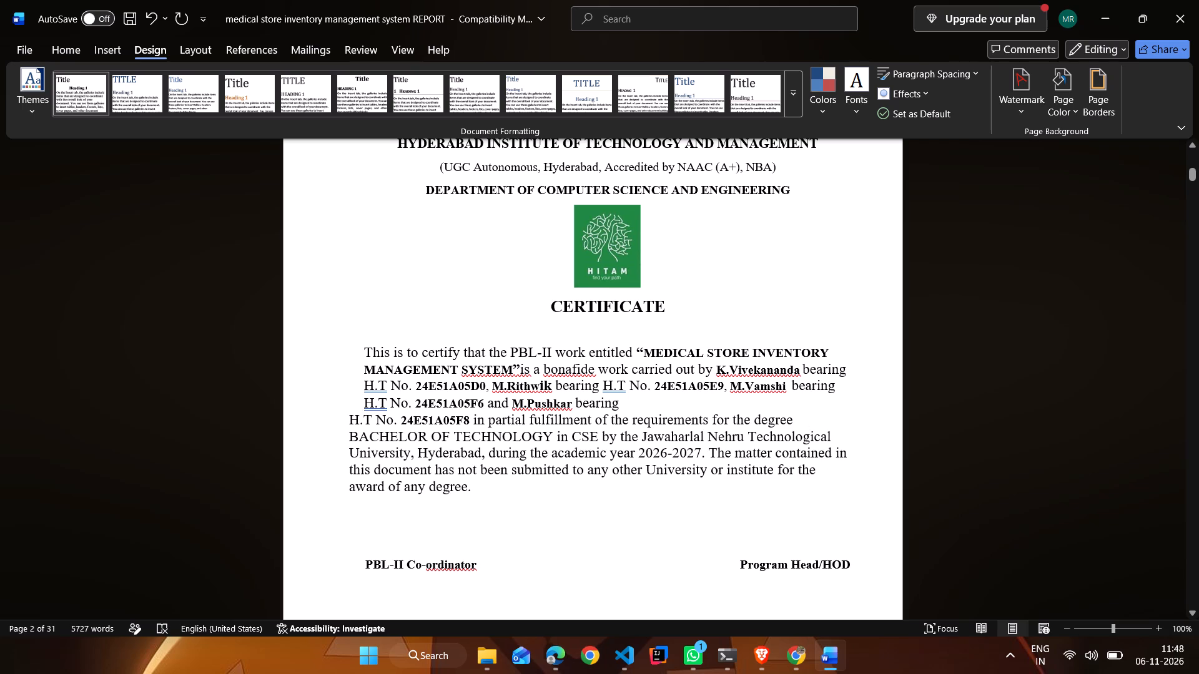
{"action": "key", "text": "BackSpace"}
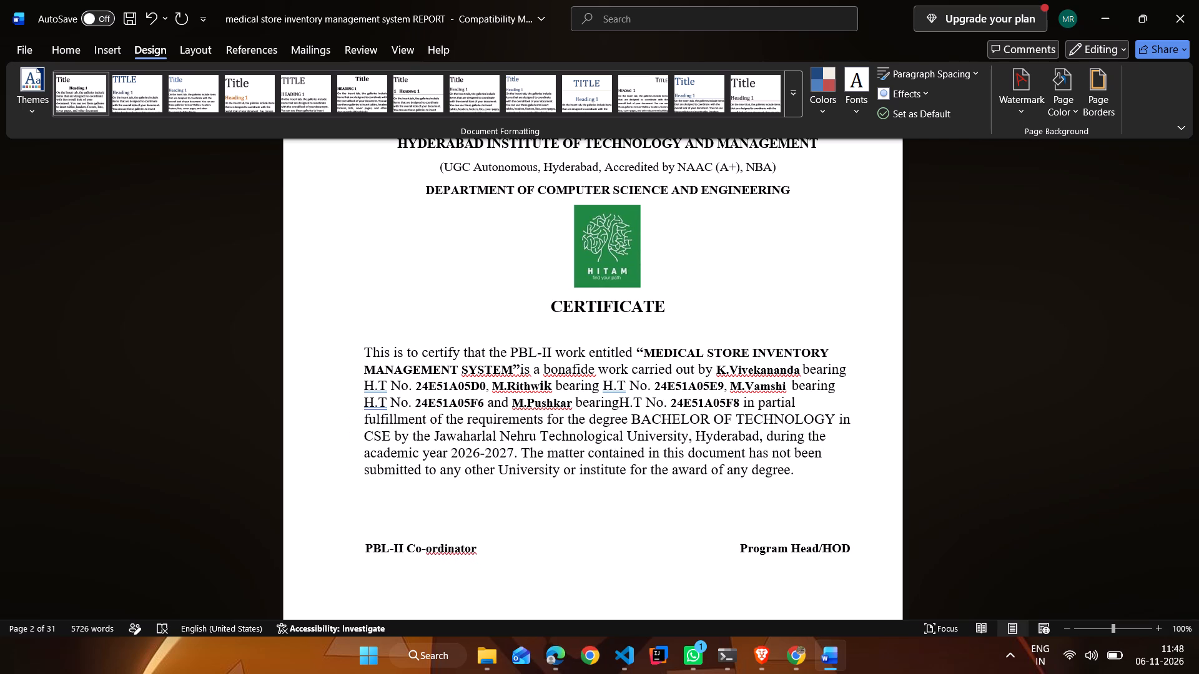
{"action": "key", "text": "space"}
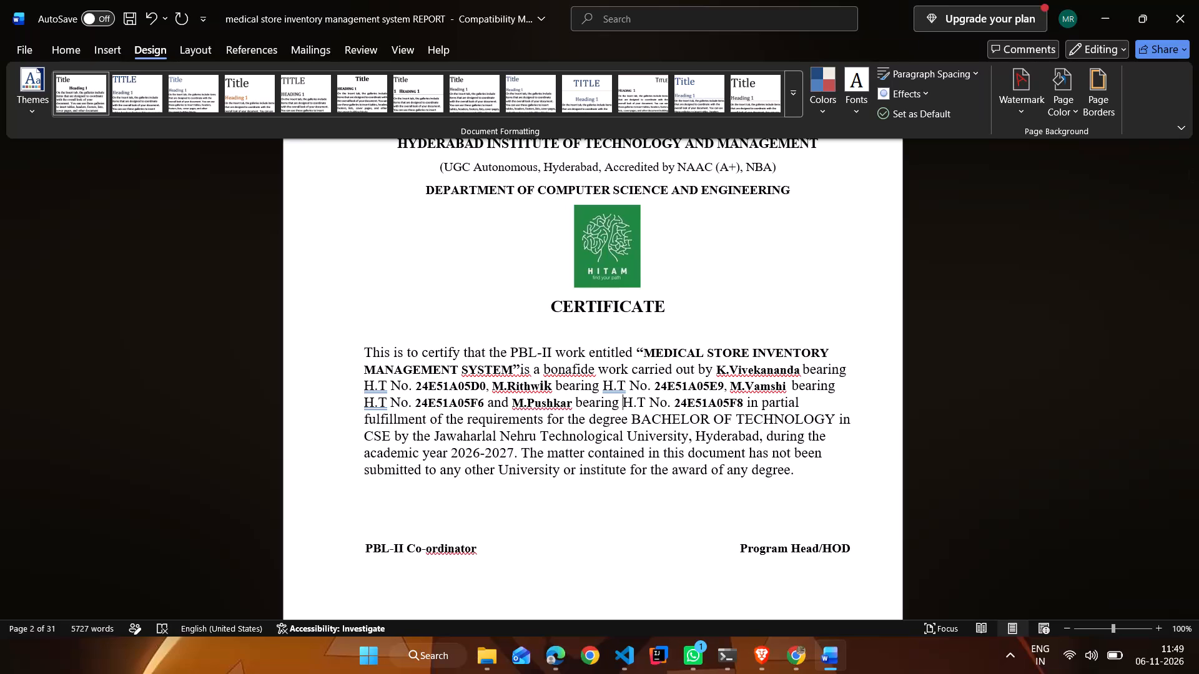
Review the front matter's layout from the certificate through the declaration, acknowledgement, abstract, contents, and lists of figures and tables.
{"action": "scroll", "coordinate": [829, 474], "scroll_direction": "down", "scroll_amount": 1}
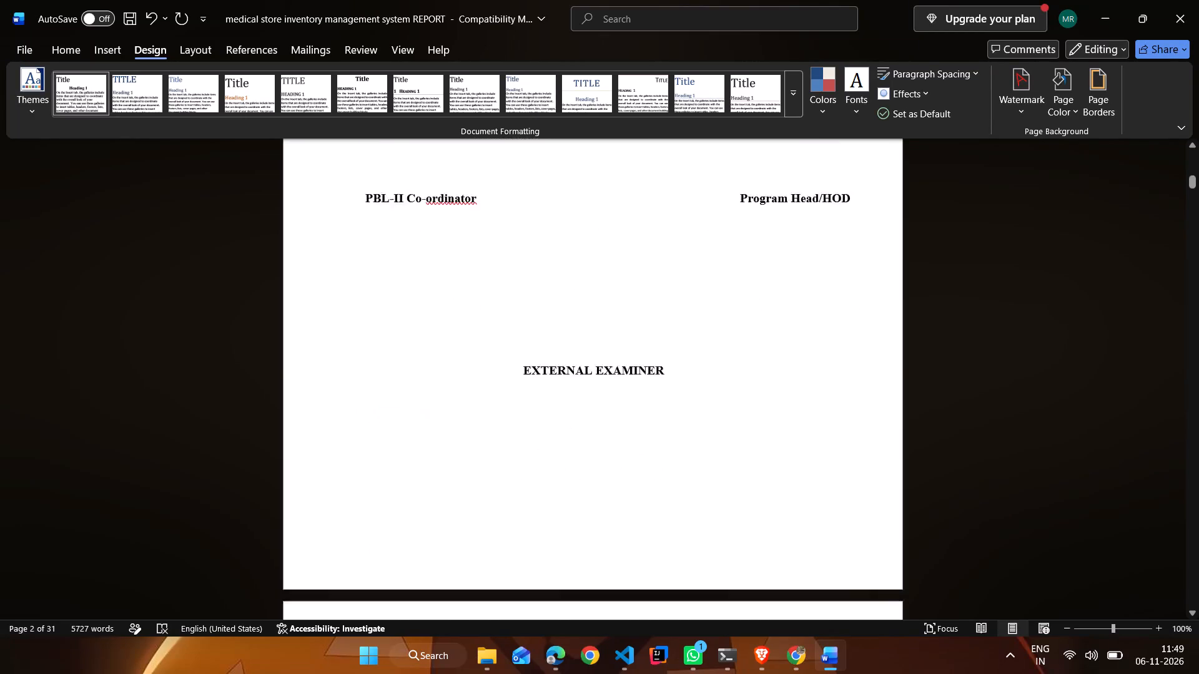
{"action": "scroll", "coordinate": [829, 474], "scroll_direction": "down", "scroll_amount": 1}
{"action": "scroll", "coordinate": [829, 474], "scroll_direction": "down", "scroll_amount": 2, "text": "ctrl"}
{"action": "scroll", "coordinate": [829, 474], "scroll_direction": "down", "scroll_amount": 1}
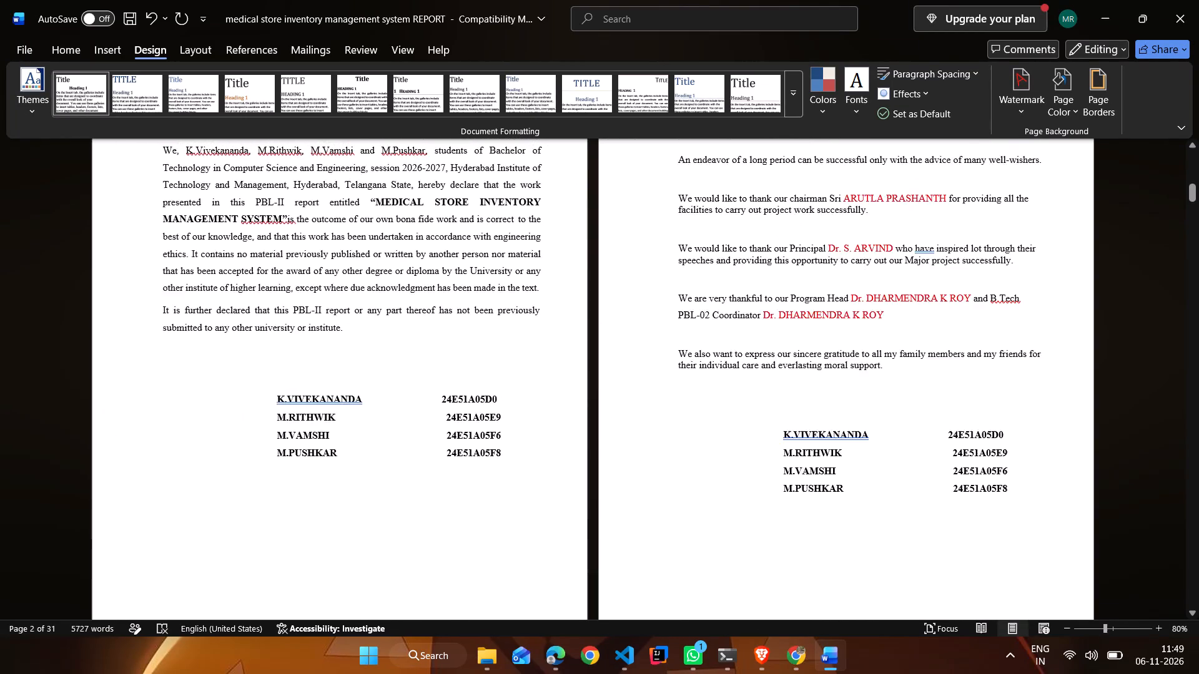
{"action": "scroll", "coordinate": [829, 474], "scroll_direction": "down", "scroll_amount": 3}
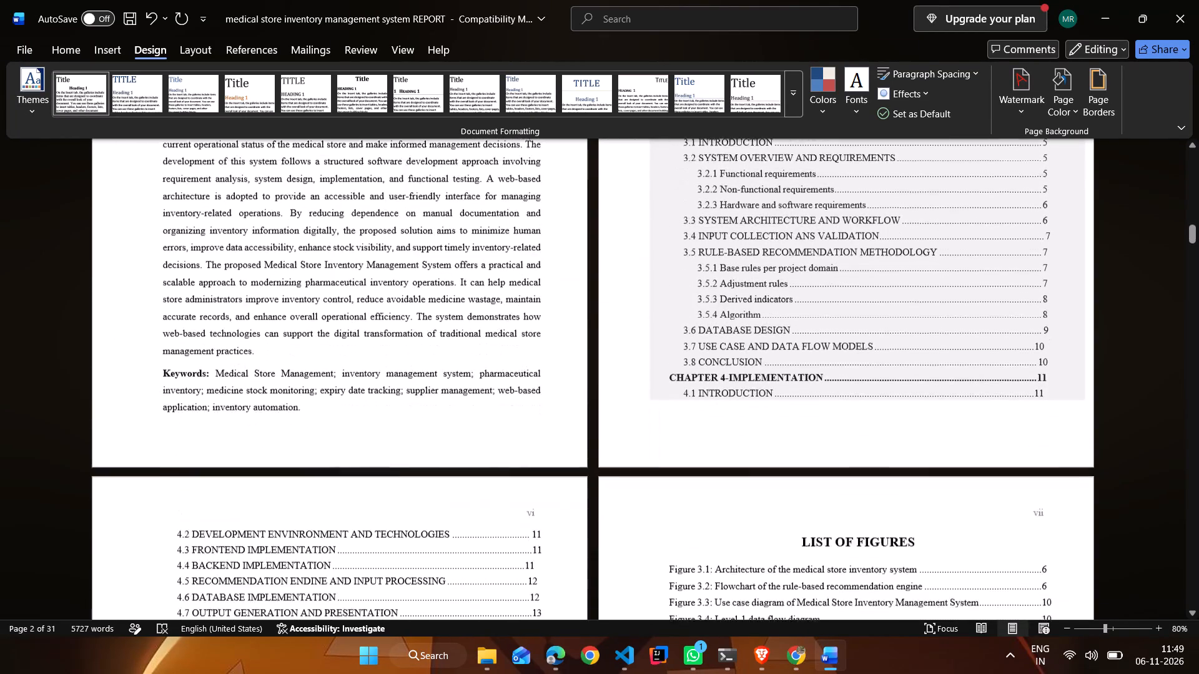
{"action": "scroll", "coordinate": [829, 474], "scroll_direction": "down", "scroll_amount": 2}
{"action": "scroll", "coordinate": [829, 474], "scroll_direction": "down", "scroll_amount": 1, "text": "ctrl"}
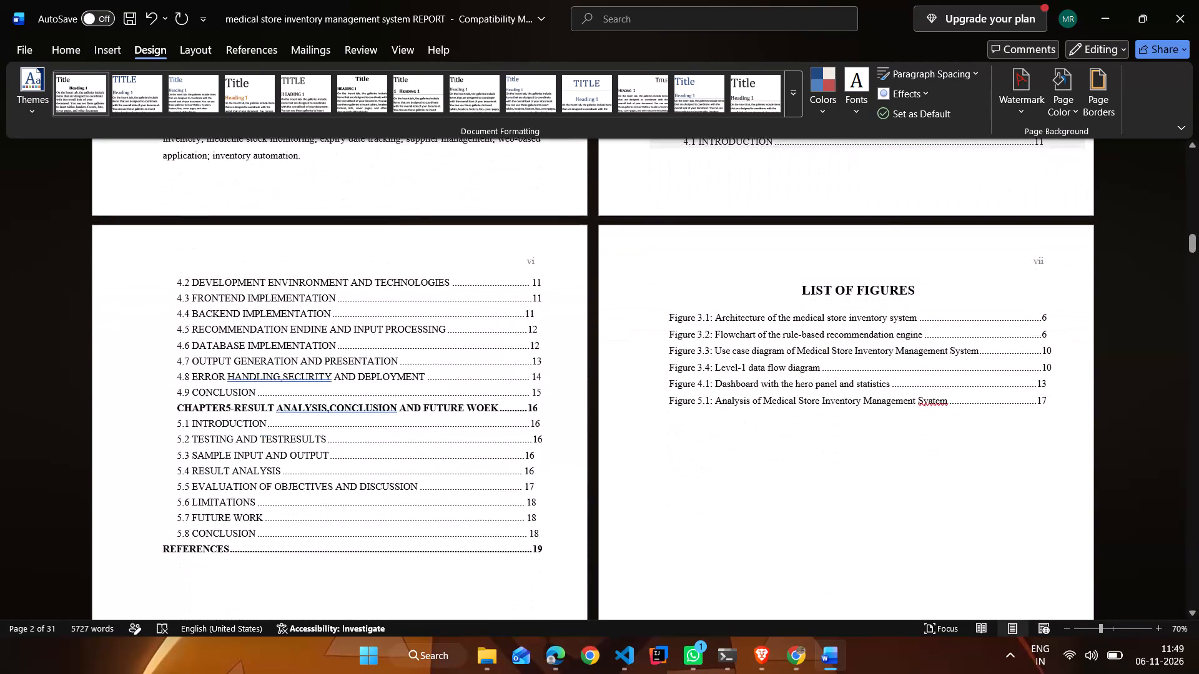
{"action": "scroll", "coordinate": [829, 474], "scroll_direction": "down", "scroll_amount": 1, "text": "ctrl"}
{"action": "scroll", "coordinate": [829, 474], "scroll_direction": "up", "scroll_amount": 1}
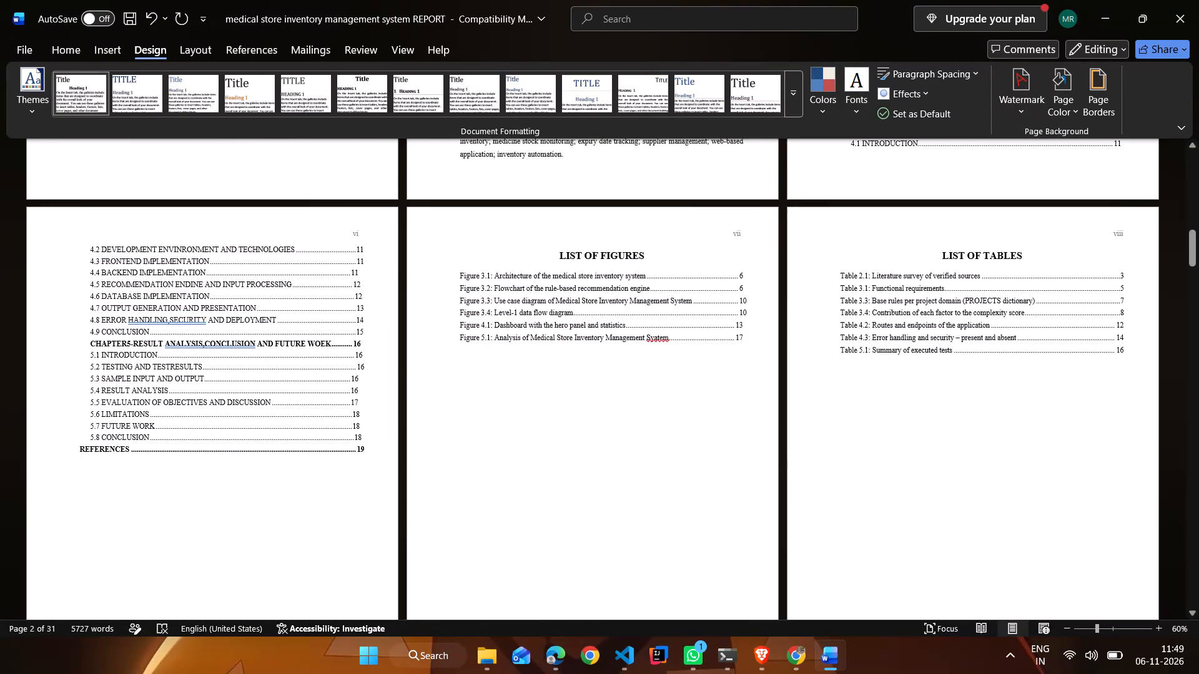
{"action": "scroll", "coordinate": [829, 474], "scroll_direction": "up", "scroll_amount": 1}
{"action": "scroll", "coordinate": [829, 474], "scroll_direction": "down", "scroll_amount": 1, "text": "ctrl"}
{"action": "scroll", "coordinate": [829, 474], "scroll_direction": "up", "scroll_amount": 1, "text": "ctrl"}
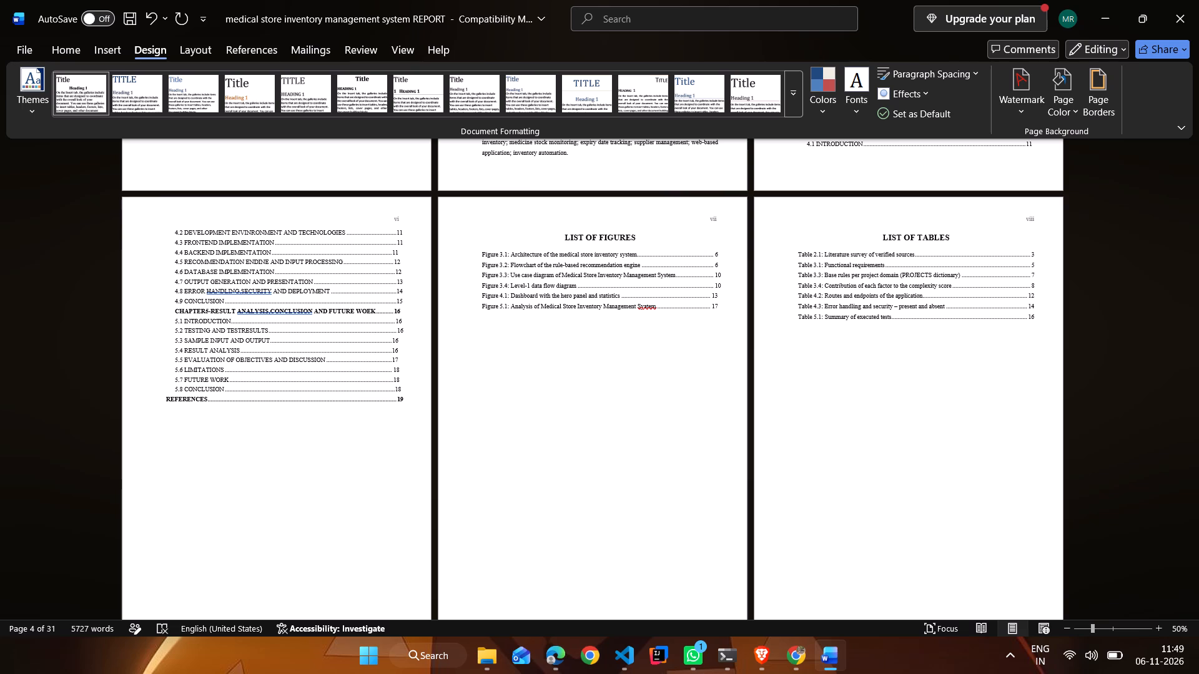
Check the layout of the cover page and the certificate page, including the page numbering at their tops.
{"action": "scroll", "coordinate": [700, 431], "scroll_direction": "up", "scroll_amount": 19}
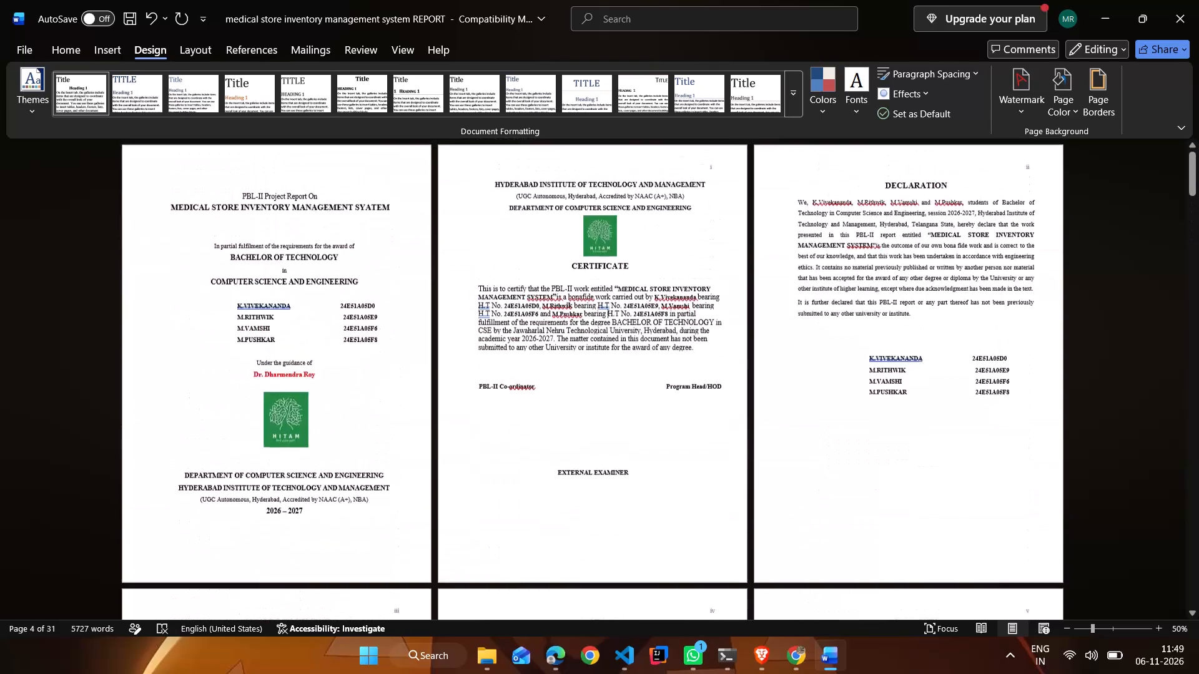
{"action": "scroll", "coordinate": [700, 431], "scroll_direction": "up", "scroll_amount": 5, "text": "ctrl"}
{"action": "scroll", "coordinate": [700, 431], "scroll_direction": "up", "scroll_amount": 1}
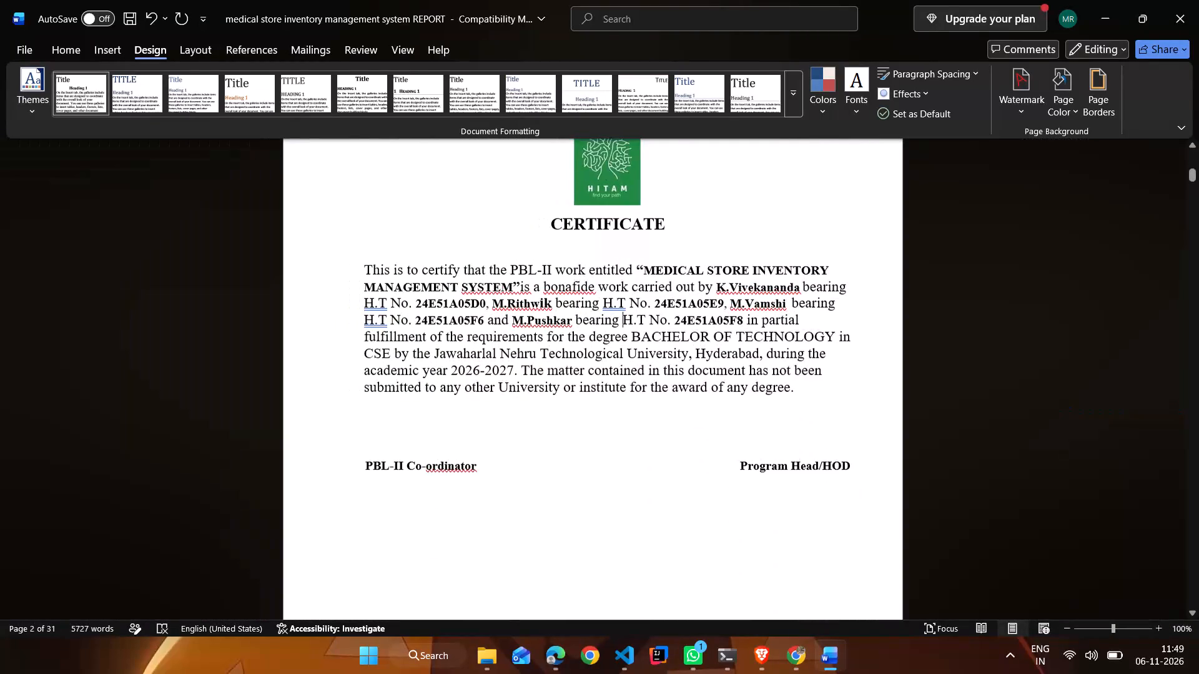
{"action": "scroll", "coordinate": [700, 431], "scroll_direction": "up", "scroll_amount": 9}
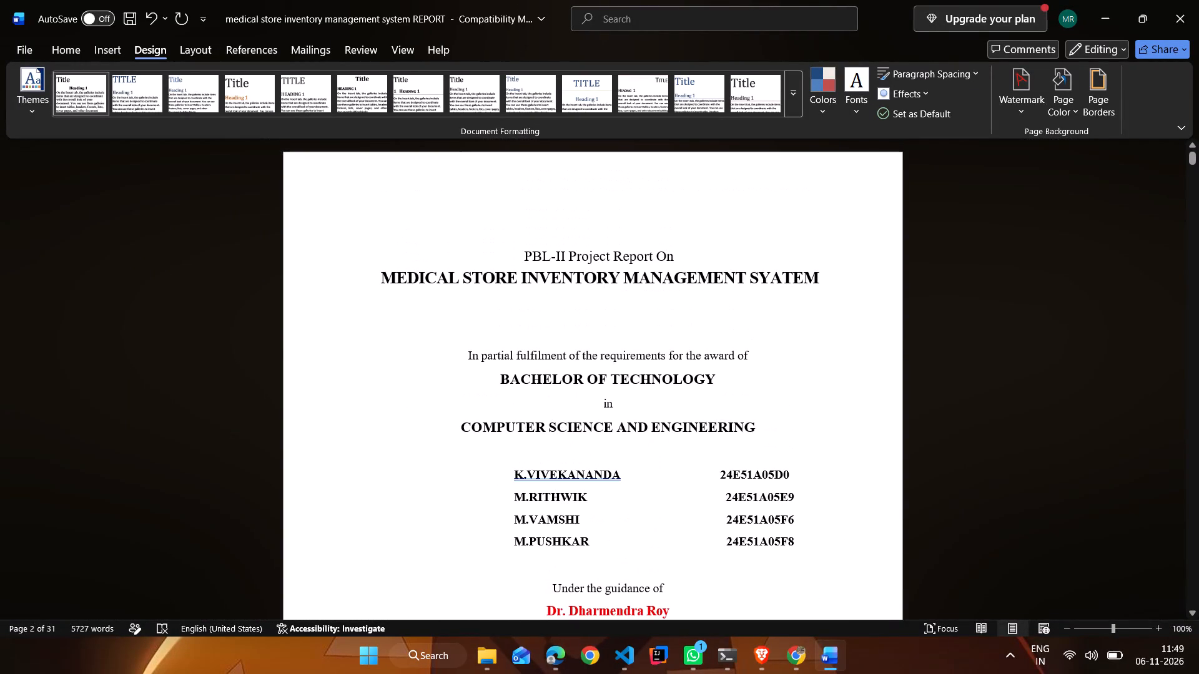
{"action": "scroll", "coordinate": [700, 431], "scroll_direction": "down", "scroll_amount": 2}
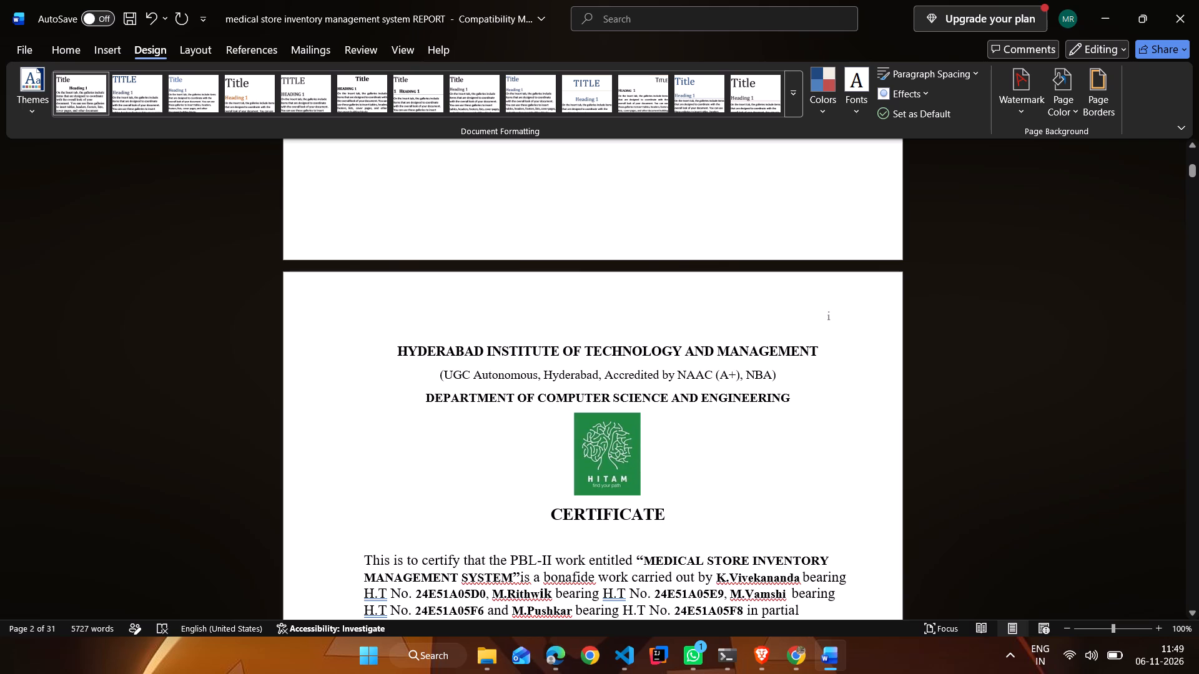
{"action": "scroll", "coordinate": [794, 325], "scroll_direction": "up", "scroll_amount": 2}
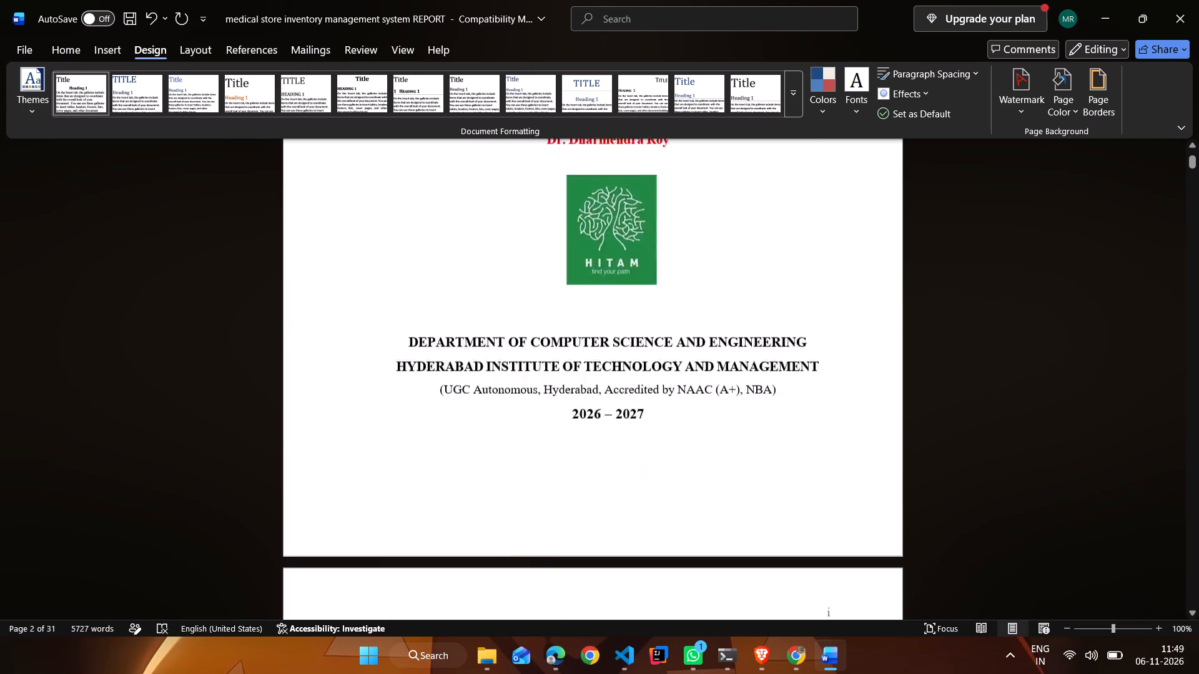
{"action": "scroll", "coordinate": [794, 325], "scroll_direction": "up", "scroll_amount": 1}
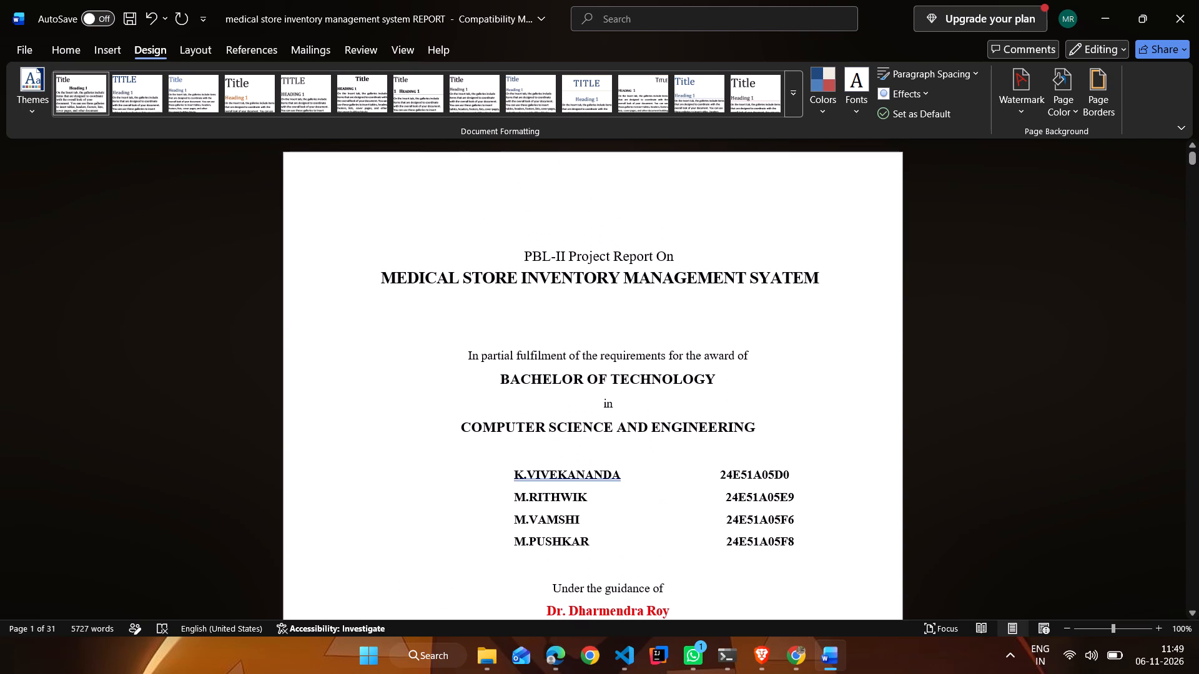
Try to select the page number "i" in the certificate page's header.
{"action": "scroll", "coordinate": [794, 325], "scroll_direction": "down", "scroll_amount": 1}
{"action": "scroll", "coordinate": [871, 531], "scroll_direction": "down", "scroll_amount": 1}
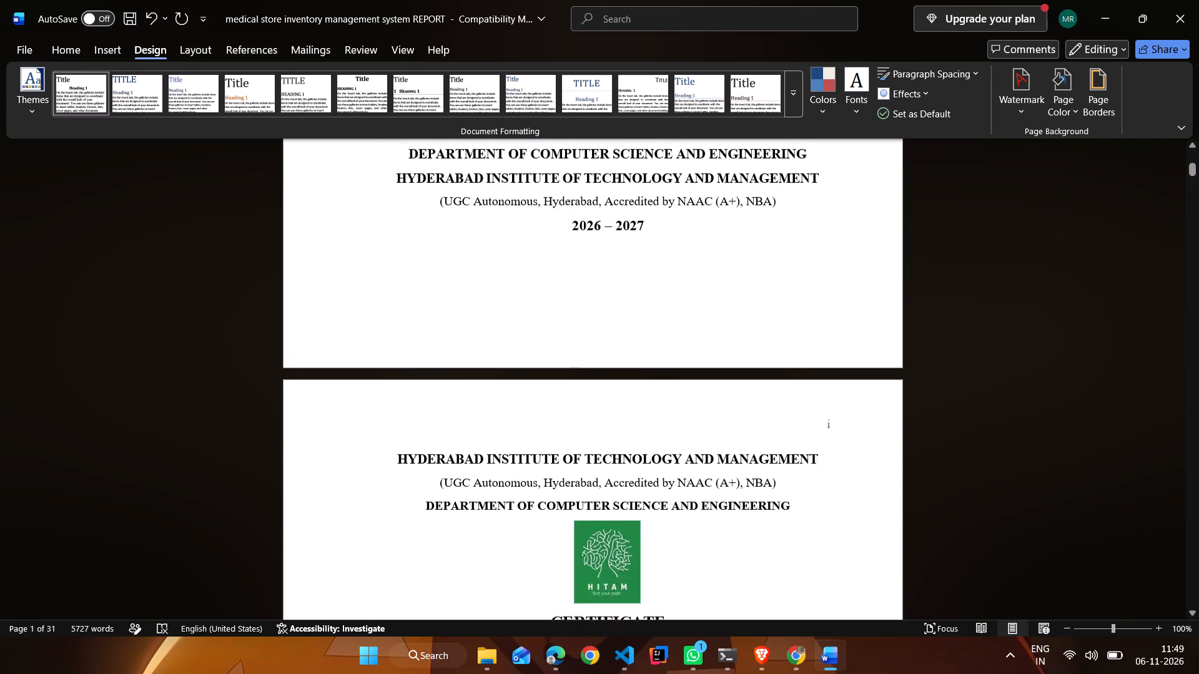
{"action": "scroll", "coordinate": [871, 531], "scroll_direction": "down", "scroll_amount": 1}
{"action": "left_click", "coordinate": [831, 363]}
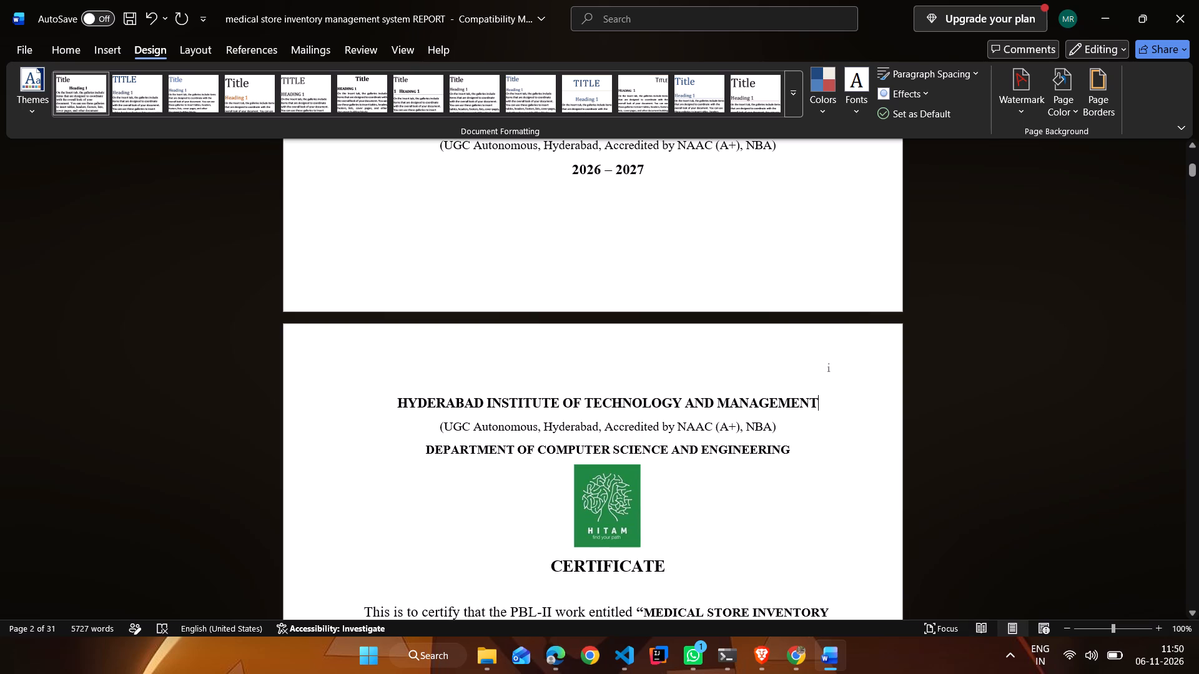
{"action": "left_click", "coordinate": [822, 363]}
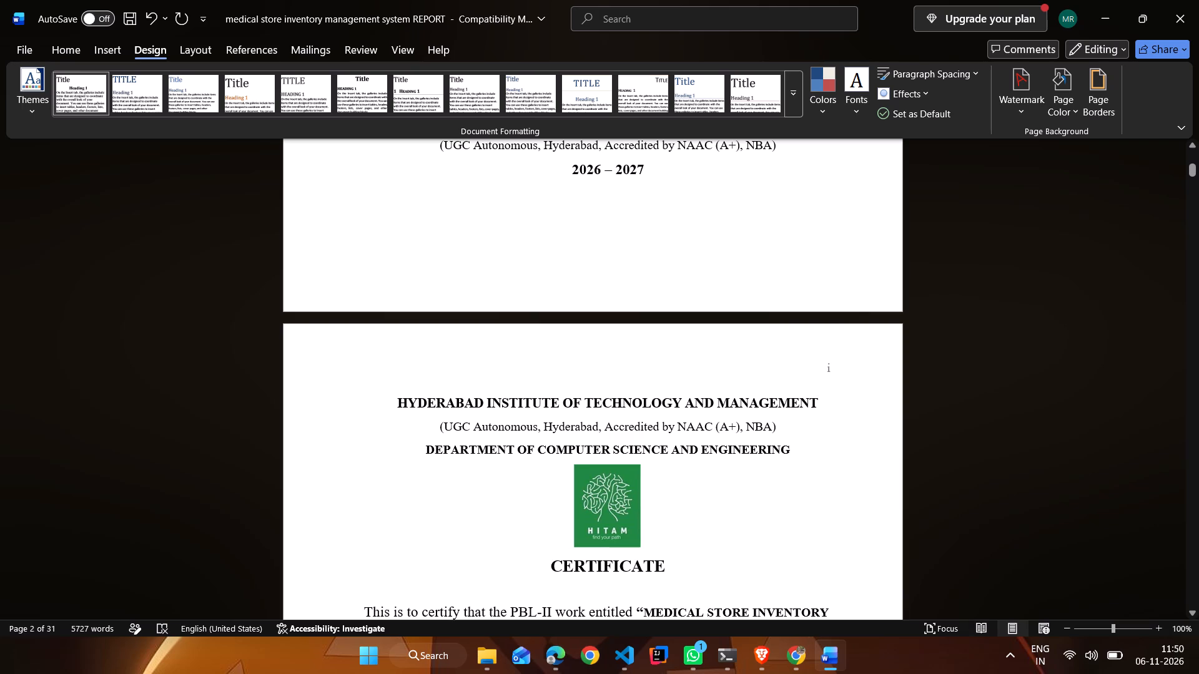
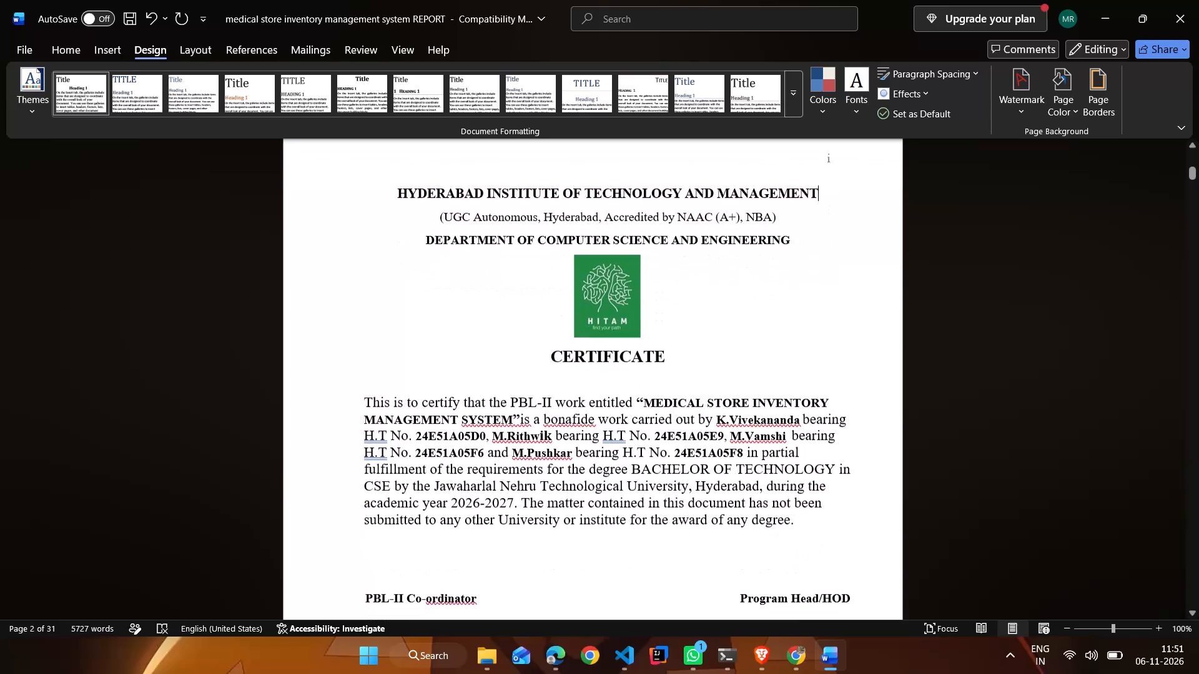
Review the layout and page numbering from the certificate page through the front matter lists to the start of Chapter 1.
{"action": "scroll", "coordinate": [847, 368], "scroll_direction": "up", "scroll_amount": 1}
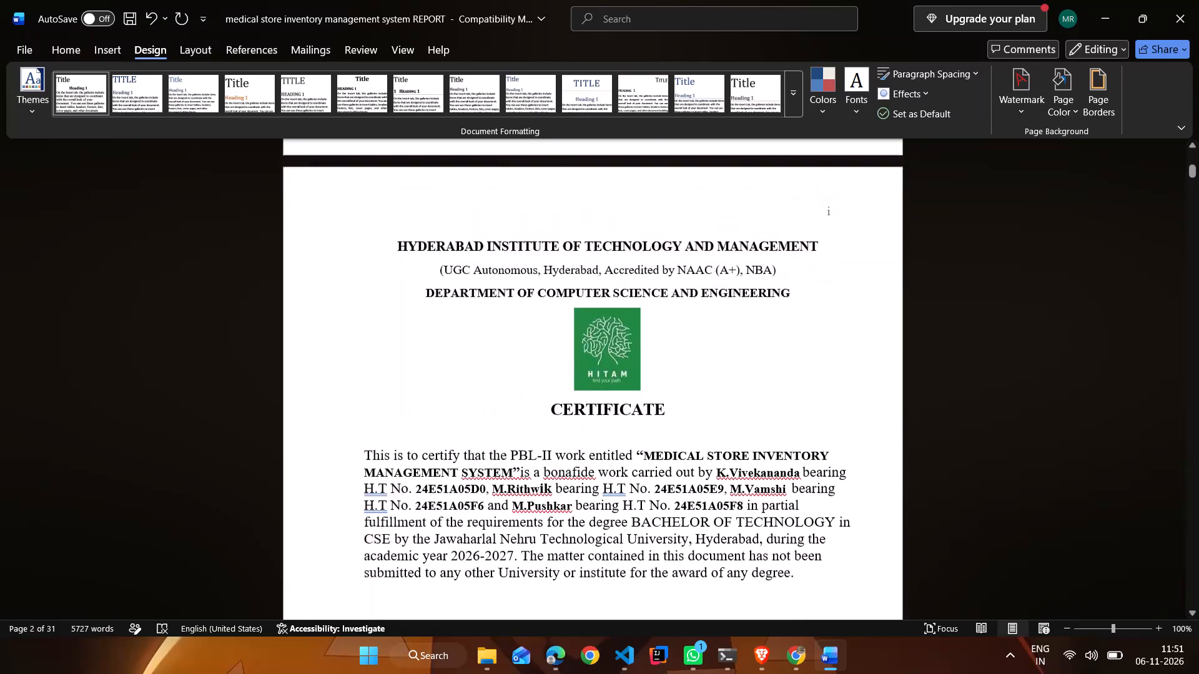
{"action": "scroll", "coordinate": [847, 368], "scroll_direction": "up", "scroll_amount": 3}
{"action": "scroll", "coordinate": [847, 368], "scroll_direction": "down", "scroll_amount": 2}
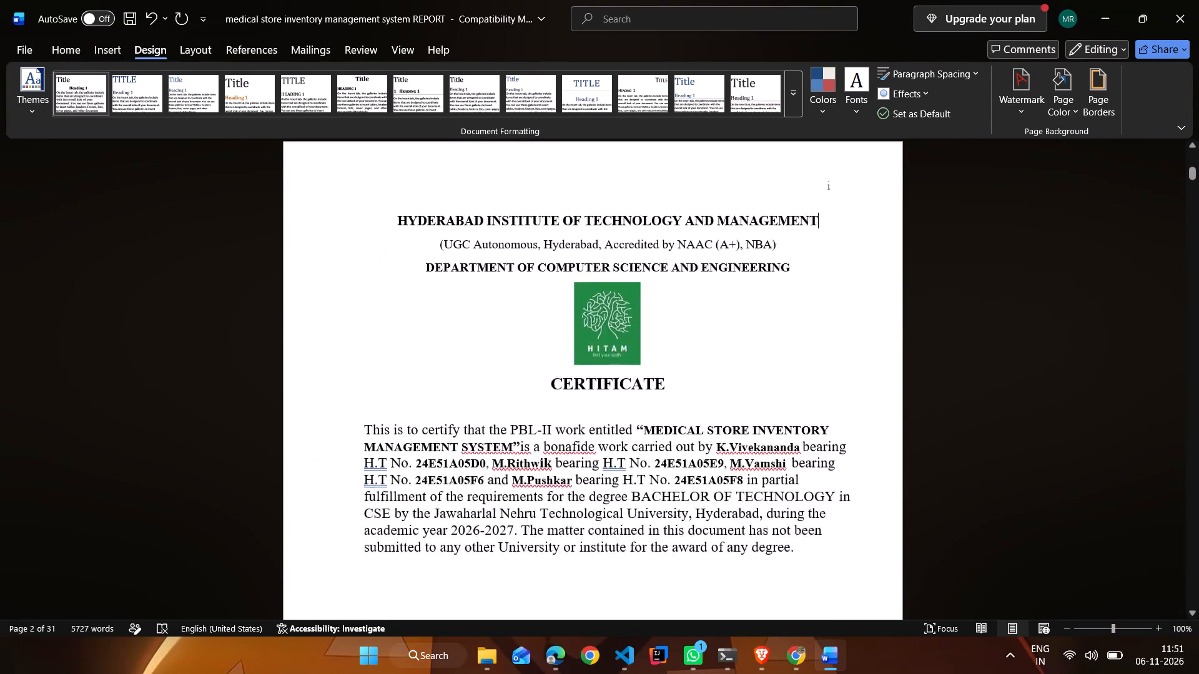
{"action": "scroll", "coordinate": [847, 368], "scroll_direction": "down", "scroll_amount": 2}
{"action": "scroll", "coordinate": [847, 368], "scroll_direction": "right", "scroll_amount": 2}
{"action": "scroll", "coordinate": [847, 368], "scroll_direction": "down", "scroll_amount": 2}
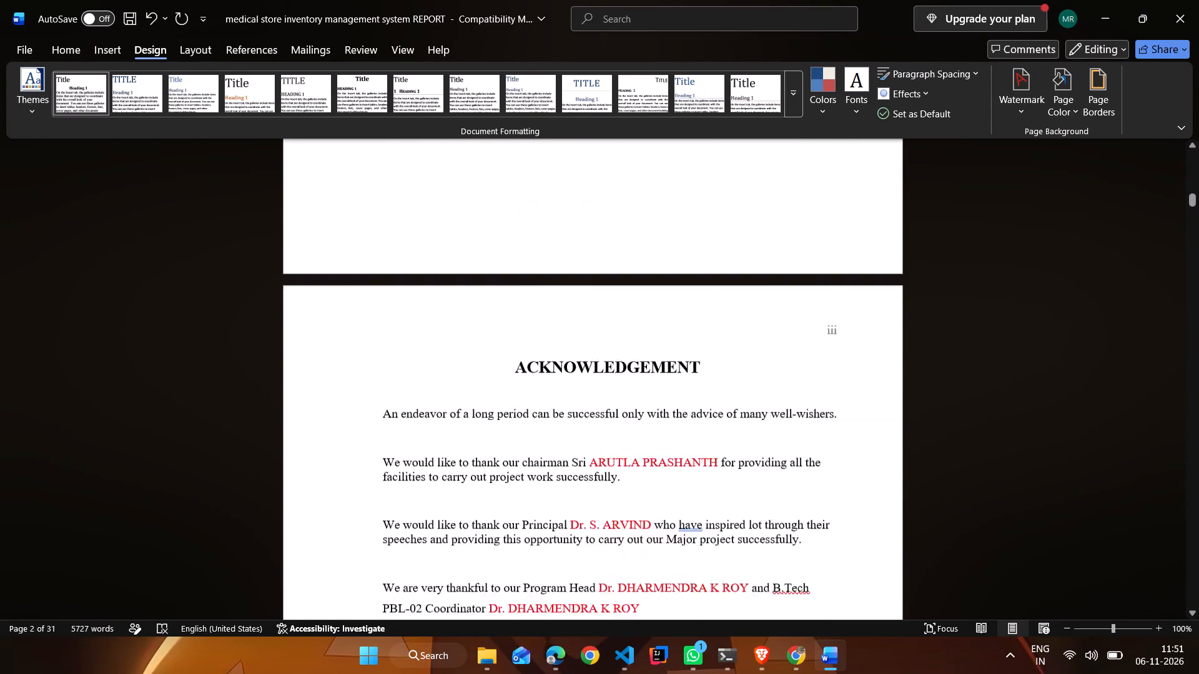
{"action": "scroll", "coordinate": [847, 368], "scroll_direction": "down", "scroll_amount": 3}
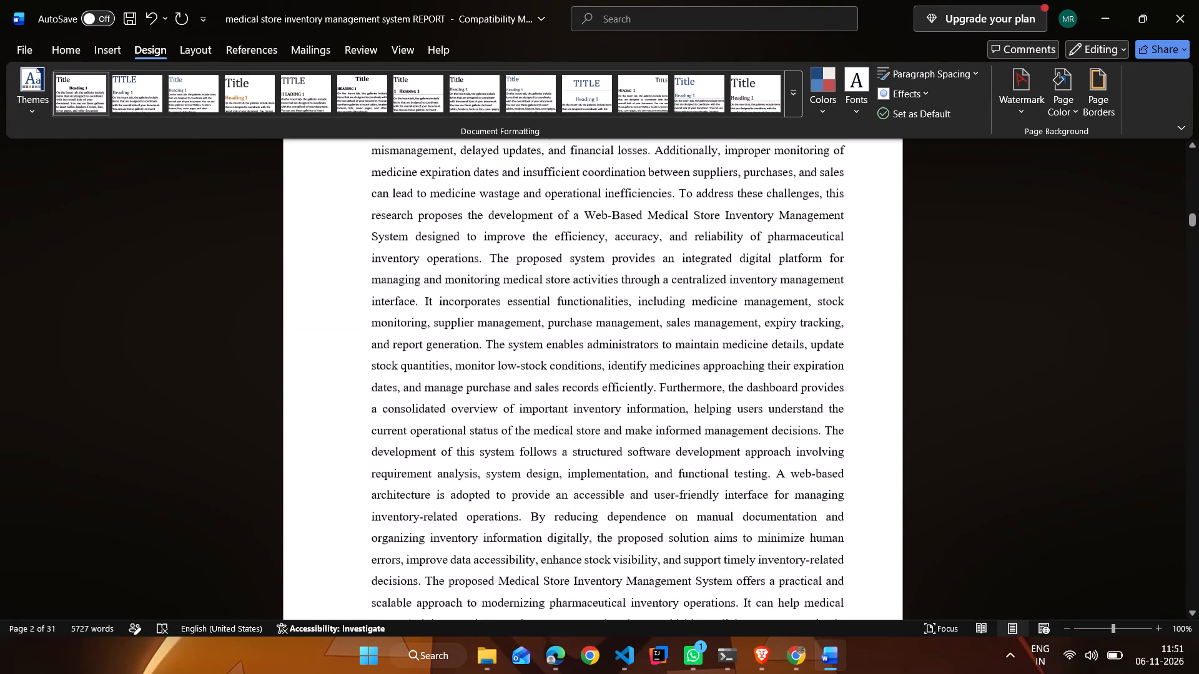
{"action": "scroll", "coordinate": [847, 368], "scroll_direction": "down", "scroll_amount": 8}
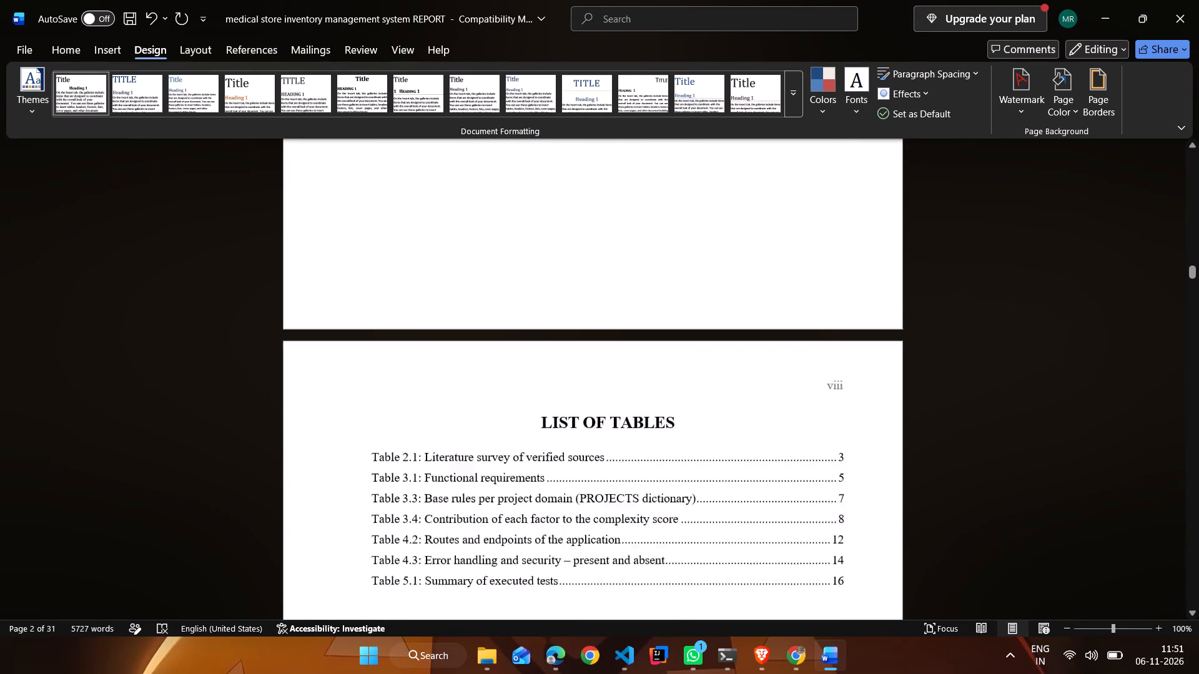
{"action": "scroll", "coordinate": [847, 368], "scroll_direction": "down", "scroll_amount": 3}
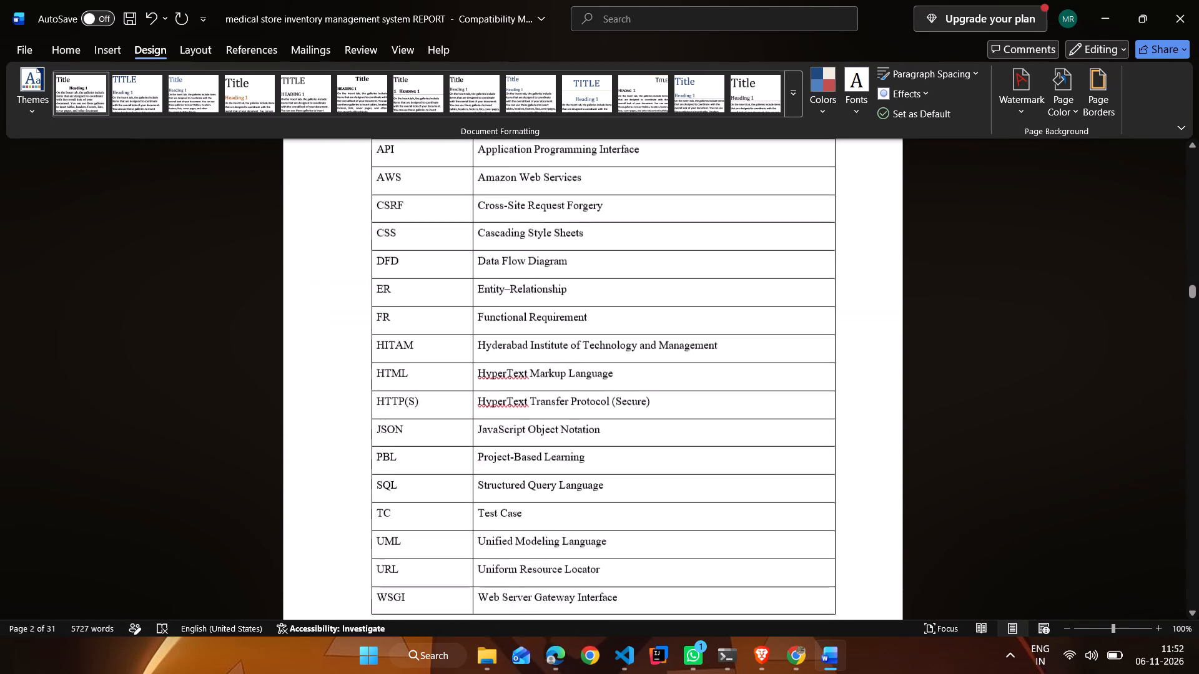
{"action": "scroll", "coordinate": [847, 368], "scroll_direction": "down", "scroll_amount": 2}
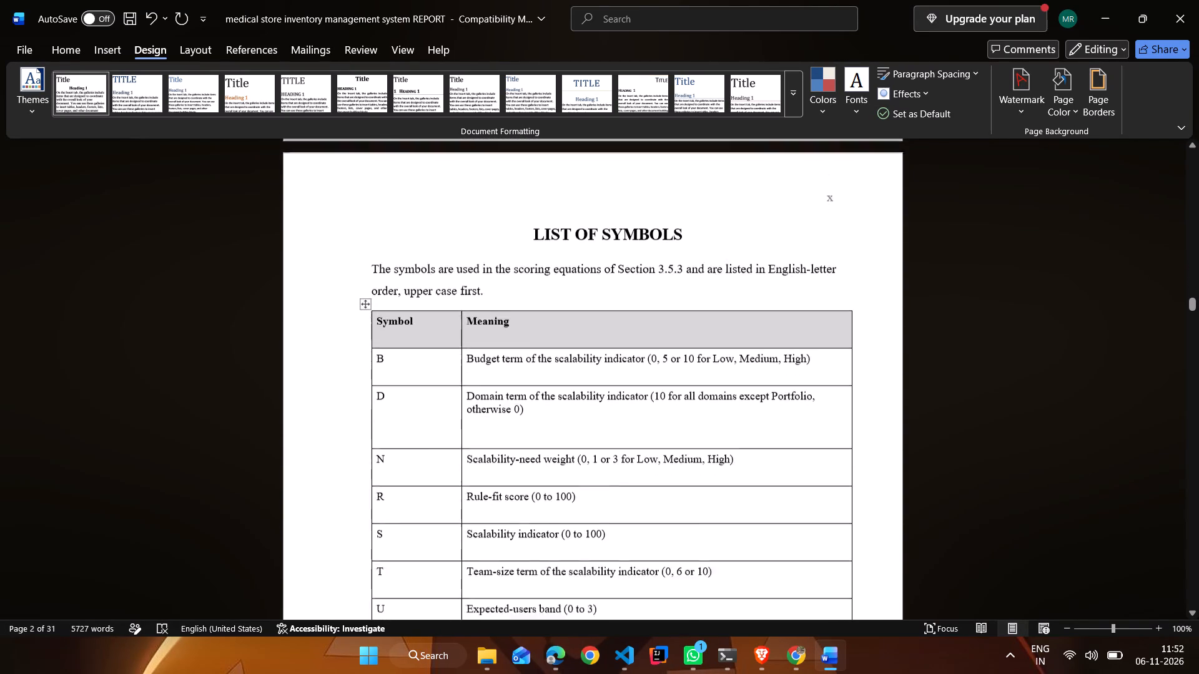
{"action": "scroll", "coordinate": [847, 368], "scroll_direction": "down", "scroll_amount": 1}
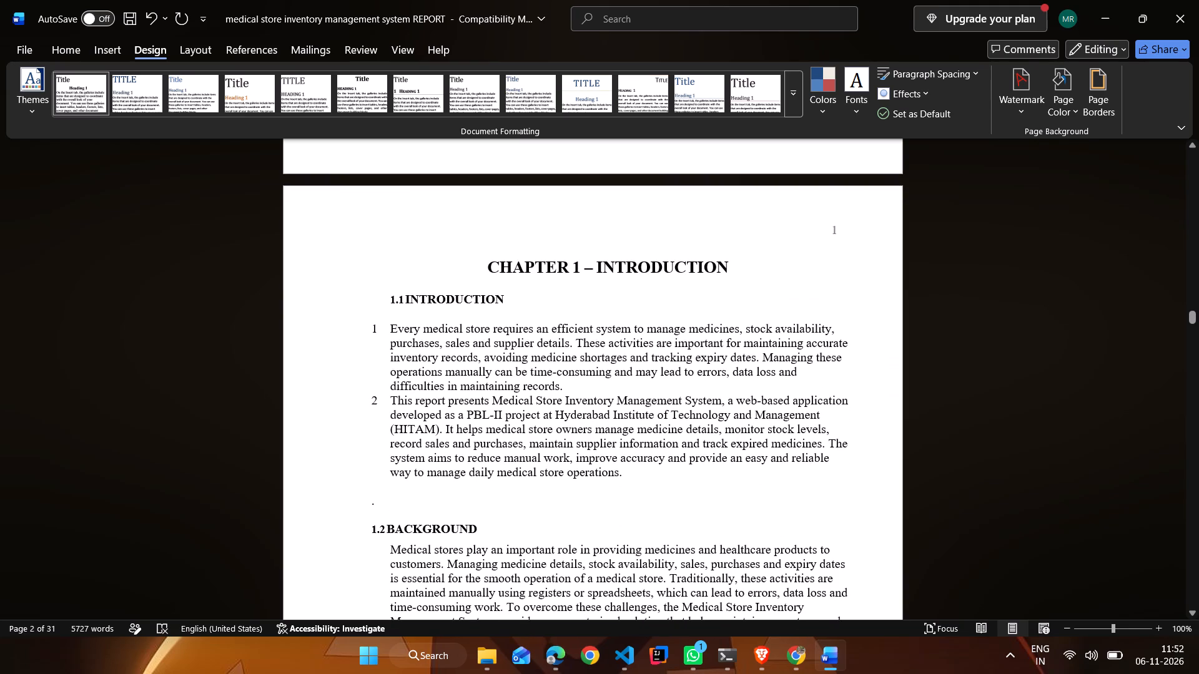
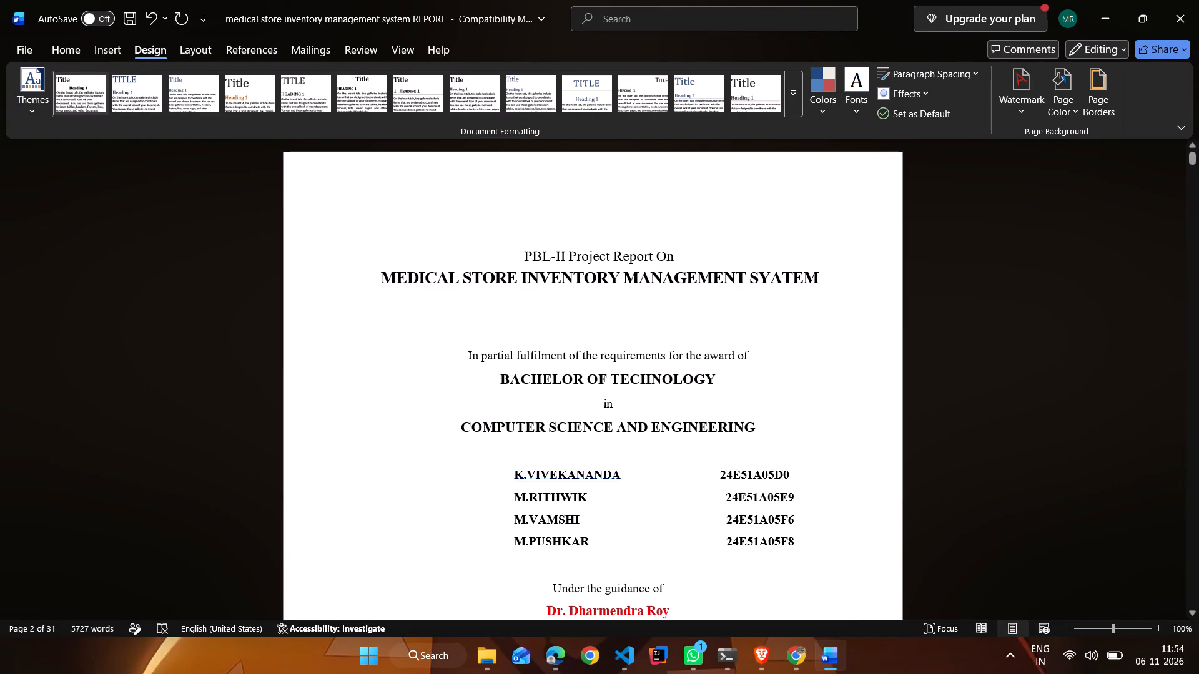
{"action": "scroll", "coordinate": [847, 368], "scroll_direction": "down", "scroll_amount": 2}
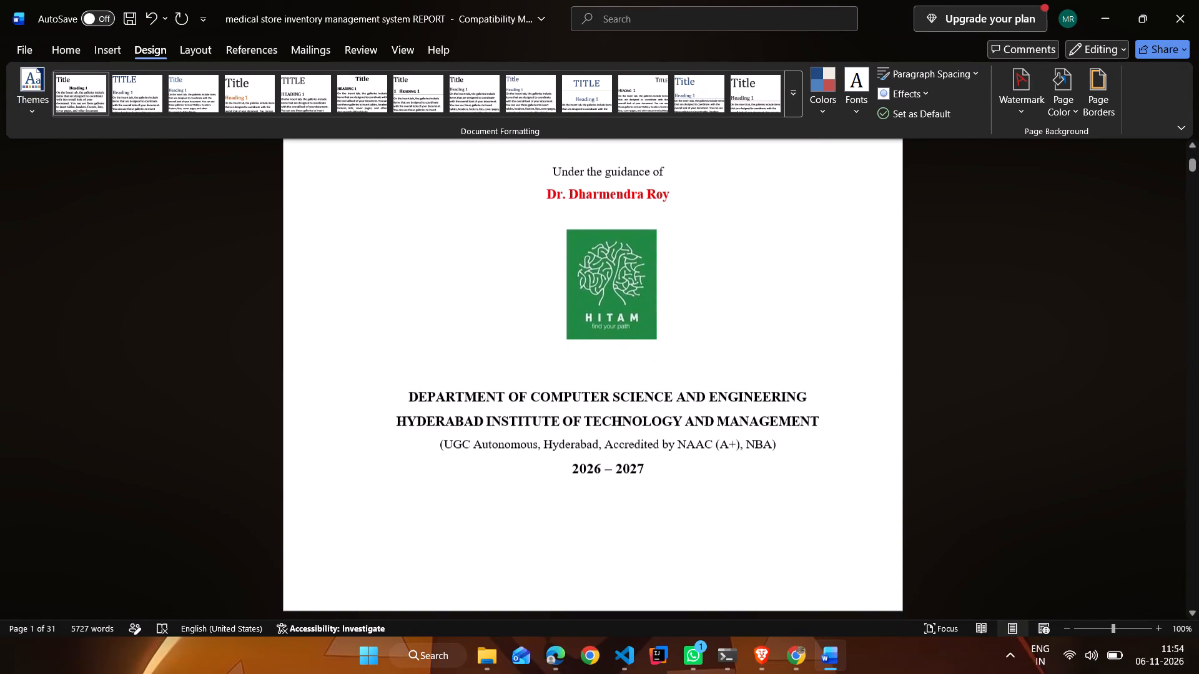
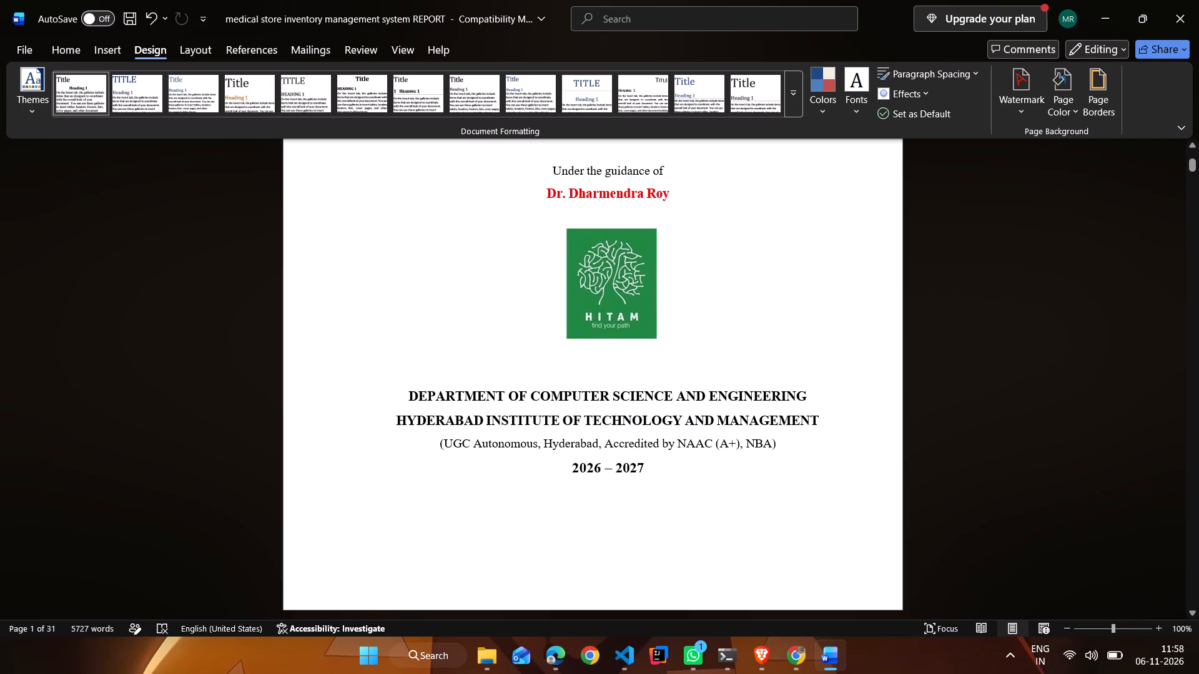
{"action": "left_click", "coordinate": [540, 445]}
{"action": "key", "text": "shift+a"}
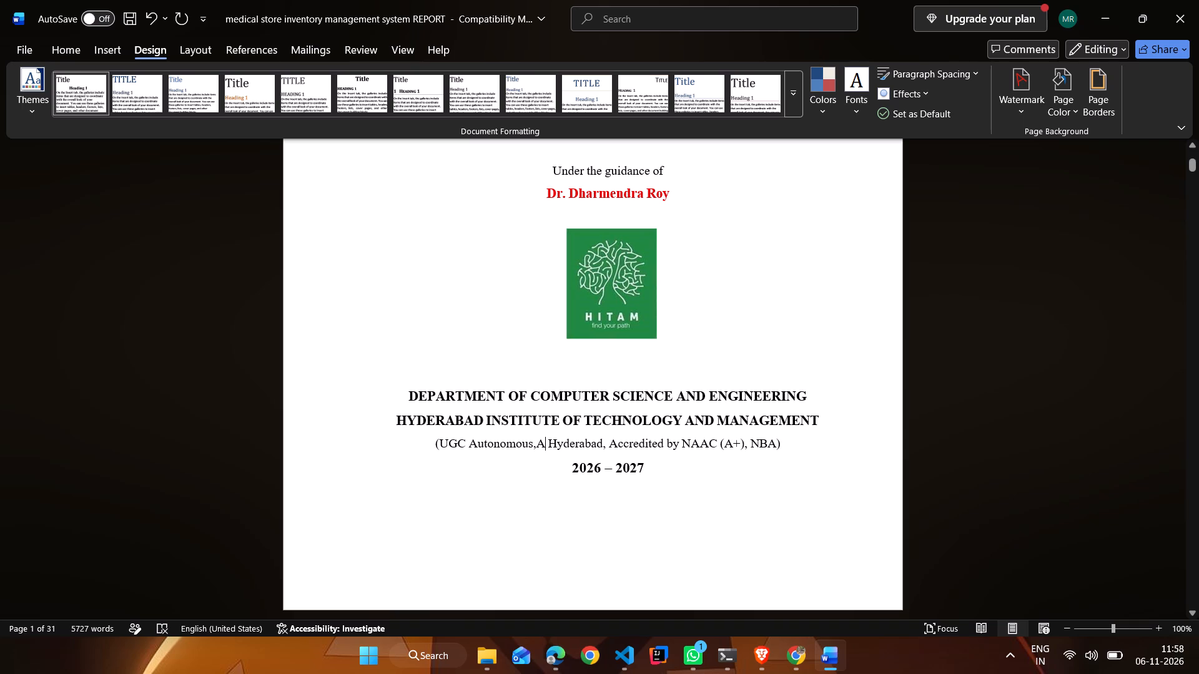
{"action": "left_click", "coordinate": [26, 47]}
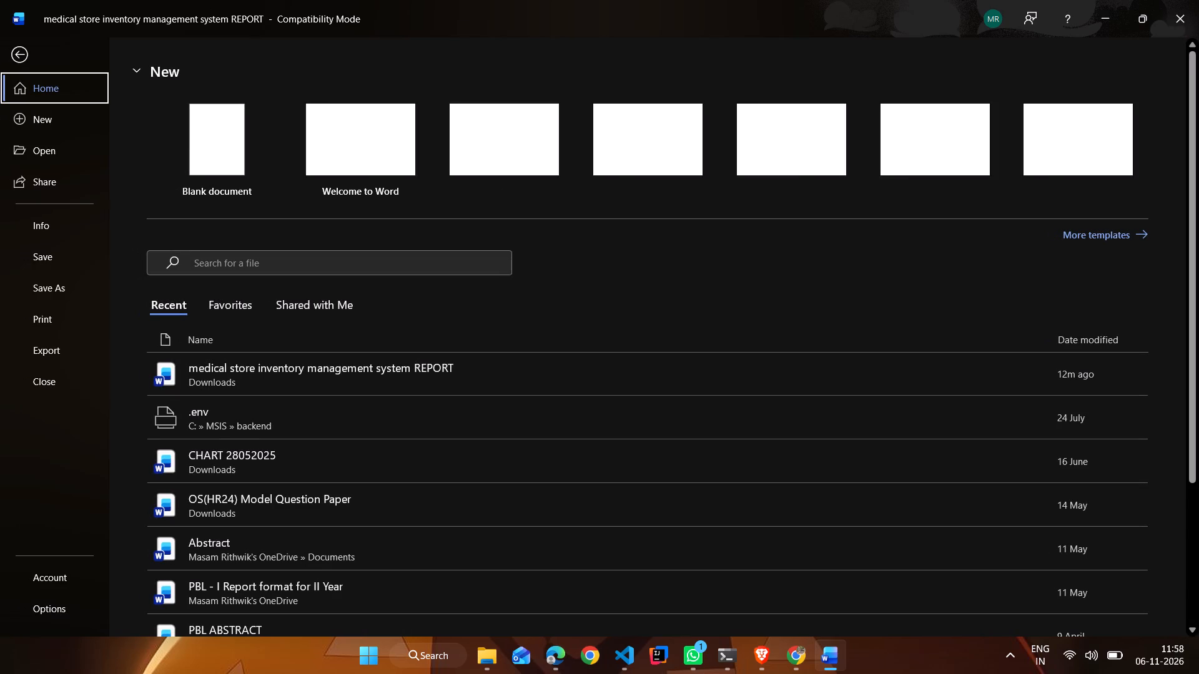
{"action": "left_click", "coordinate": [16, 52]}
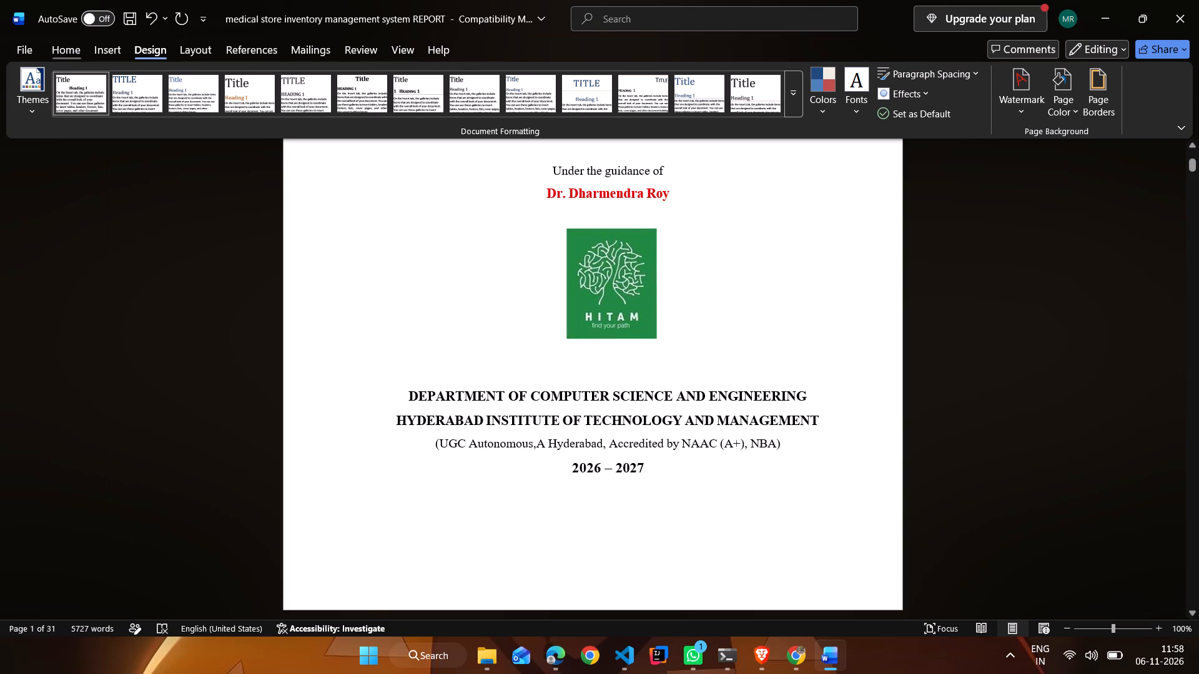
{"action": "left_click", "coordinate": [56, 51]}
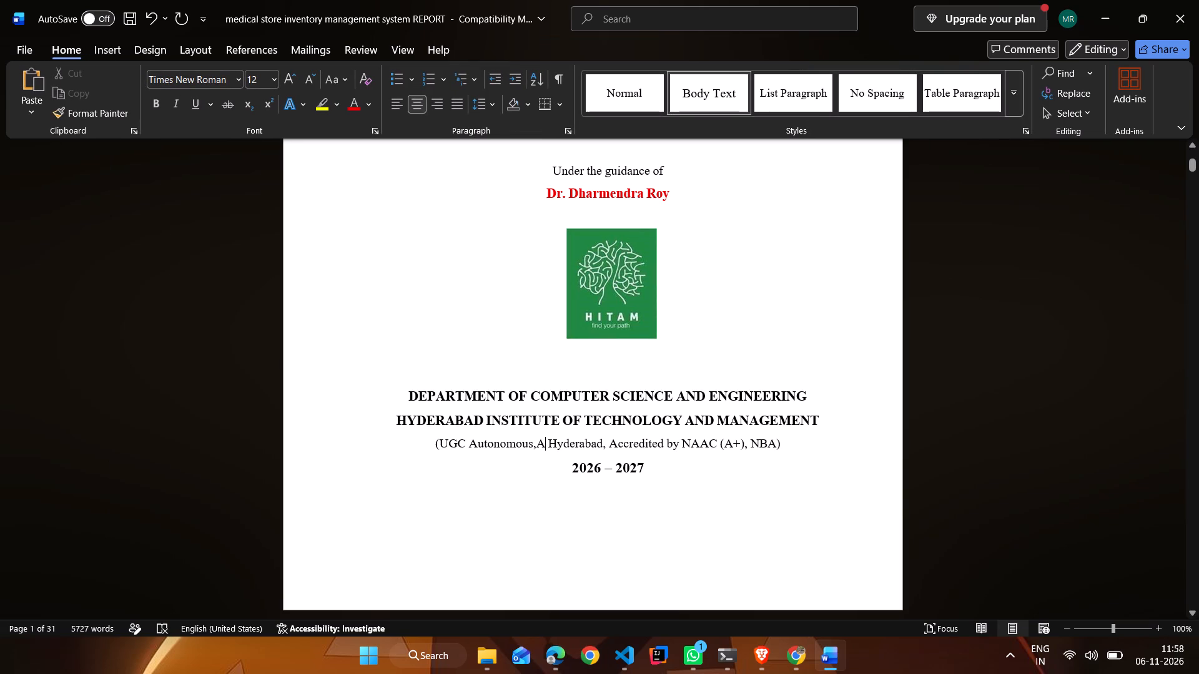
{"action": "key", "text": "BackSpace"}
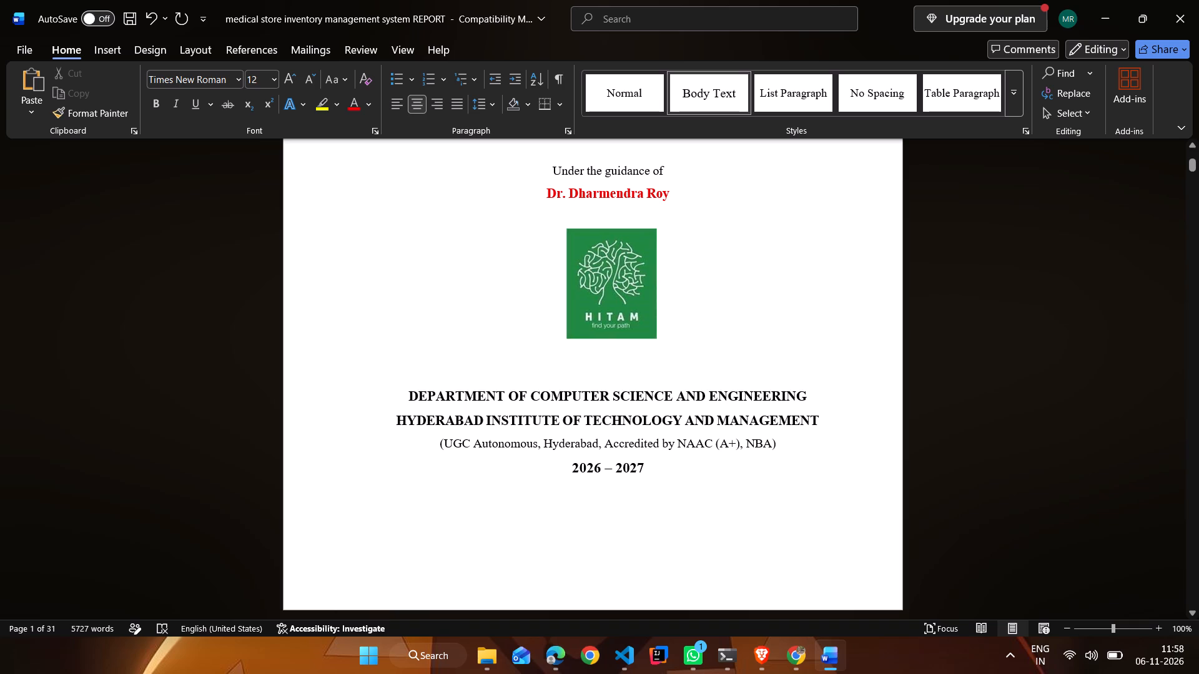
Delete all the text inside the parentheses of the accreditation line under the institute name on the cover page.
{"action": "left_click", "coordinate": [771, 443]}
{"action": "key", "text": "BackSpace"}
{"action": "key", "text": "BackSpace"}
{"action": "key", "text": "BackSpace"}
{"action": "key", "text": "BackSpace"}
{"action": "key", "text": "BackSpace"}
{"action": "key", "text": "BackSpace"}
{"action": "key", "text": "BackSpace"}
{"action": "key", "text": "BackSpace"}
{"action": "key", "text": "BackSpace"}
{"action": "key", "text": "BackSpace"}
{"action": "key", "text": "BackSpace"}
{"action": "key", "text": "BackSpace"}
{"action": "key", "text": "BackSpace"}
{"action": "key", "text": "BackSpace"}
{"action": "key", "text": "BackSpace"}
{"action": "key", "text": "BackSpace"}
{"action": "key", "text": "BackSpace"}
{"action": "key", "text": "BackSpace"}
{"action": "key", "text": "BackSpace"}
{"action": "key", "text": "BackSpace"}
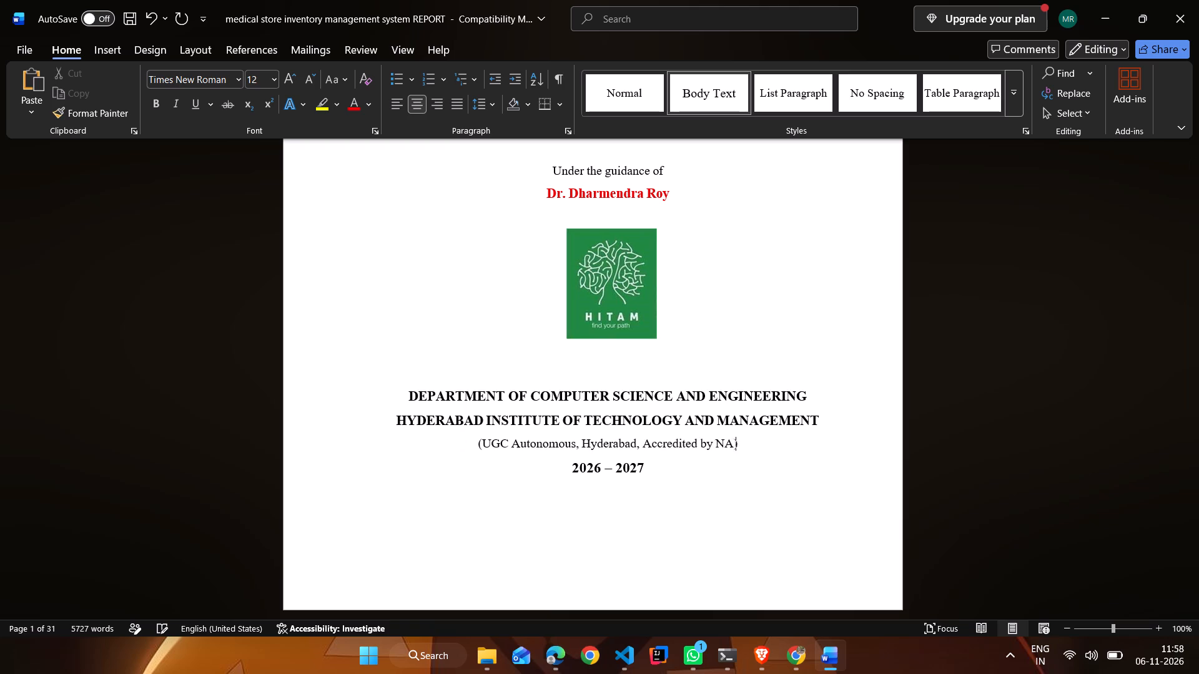
{"action": "key", "text": "BackSpace"}
{"action": "key", "text": "BackSpace"}
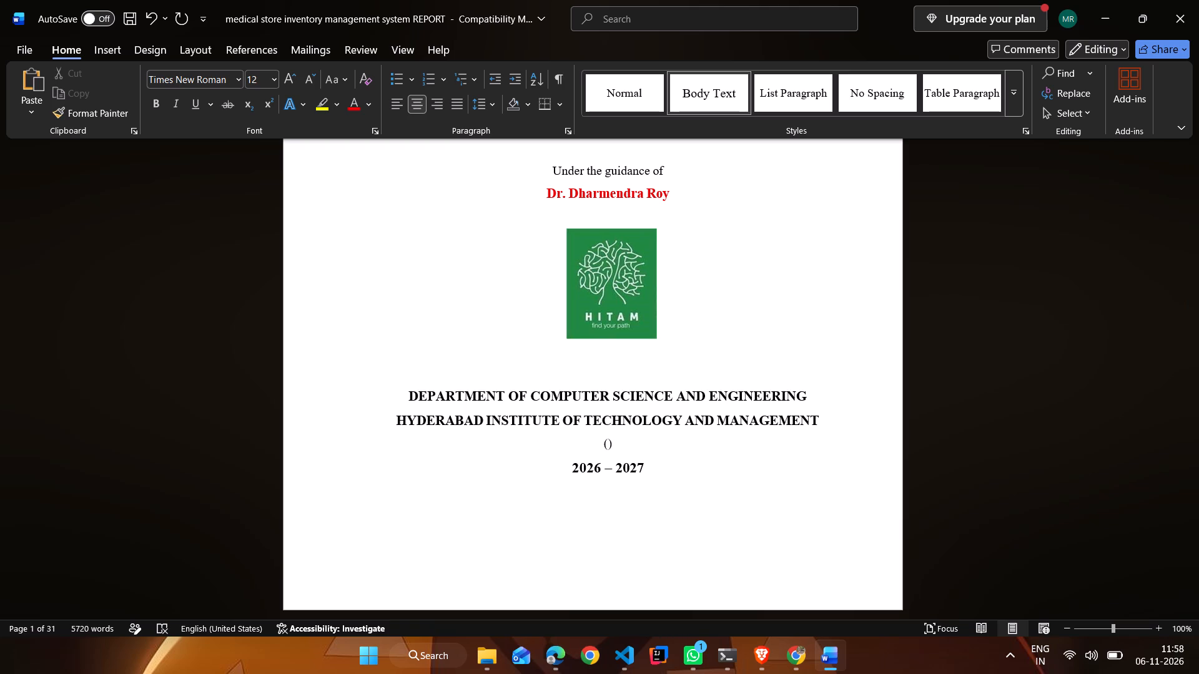
Enter "UCG Autonomous," inside the empty parentheses under the institute name.
{"action": "key", "text": "c"}
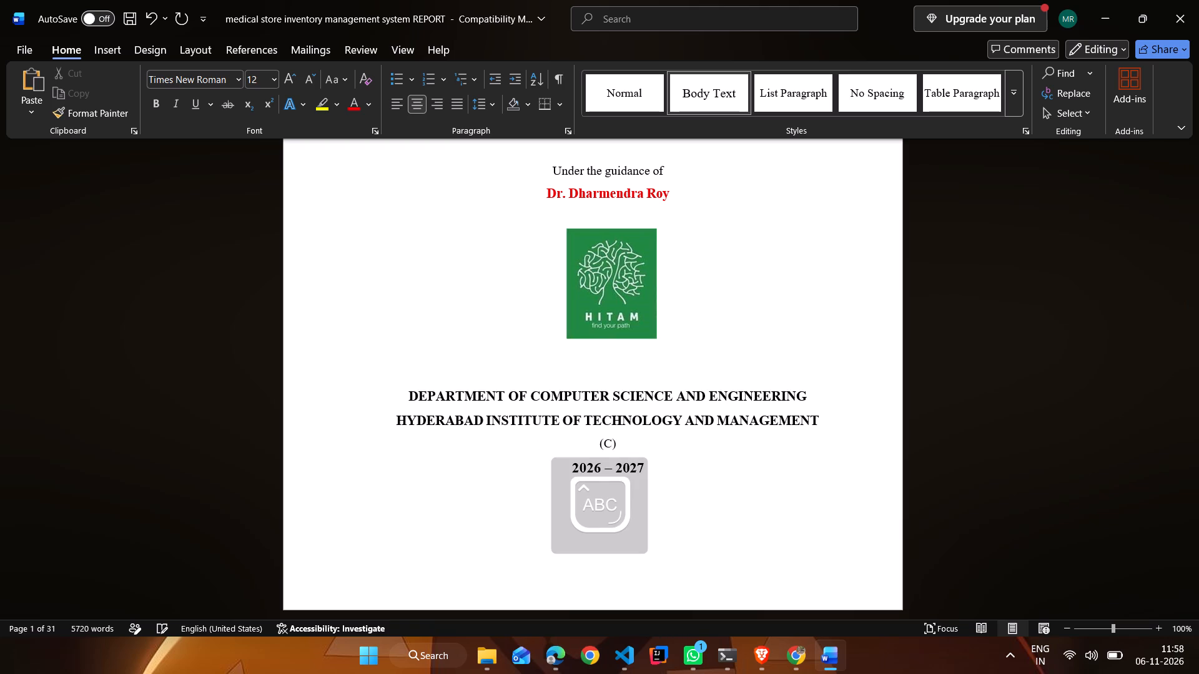
{"action": "key", "text": "BackSpace"}
{"action": "key", "text": "u"}
{"action": "type", "text": "CG"}
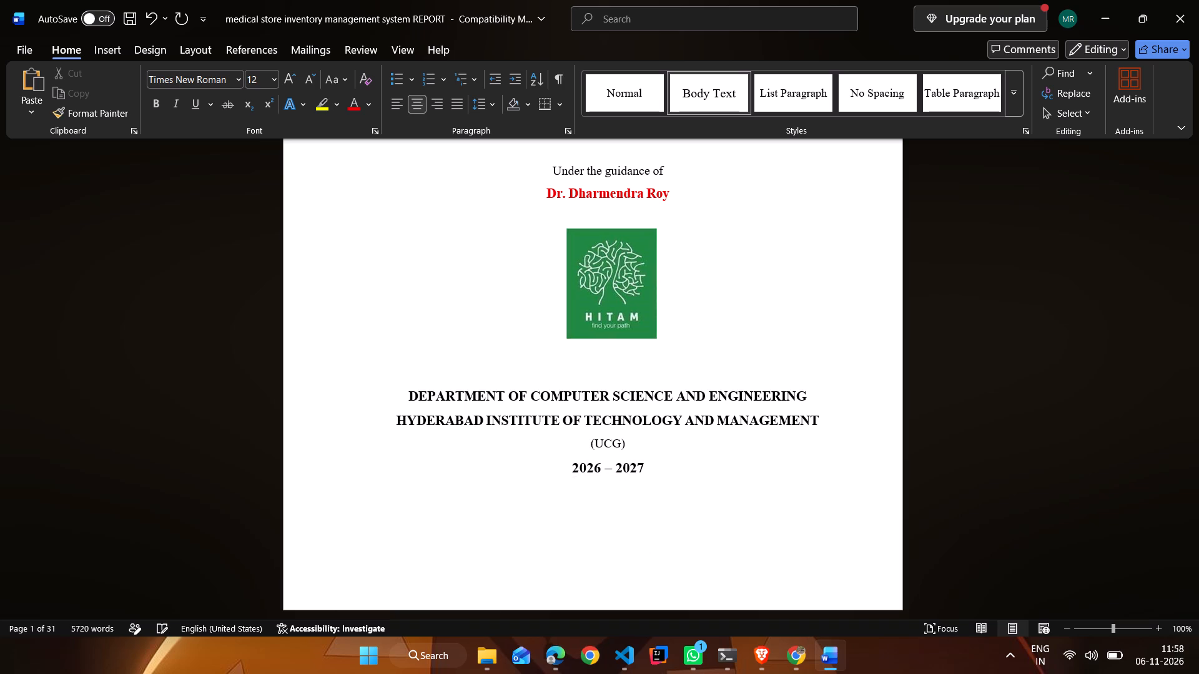
{"action": "key", "text": "space"}
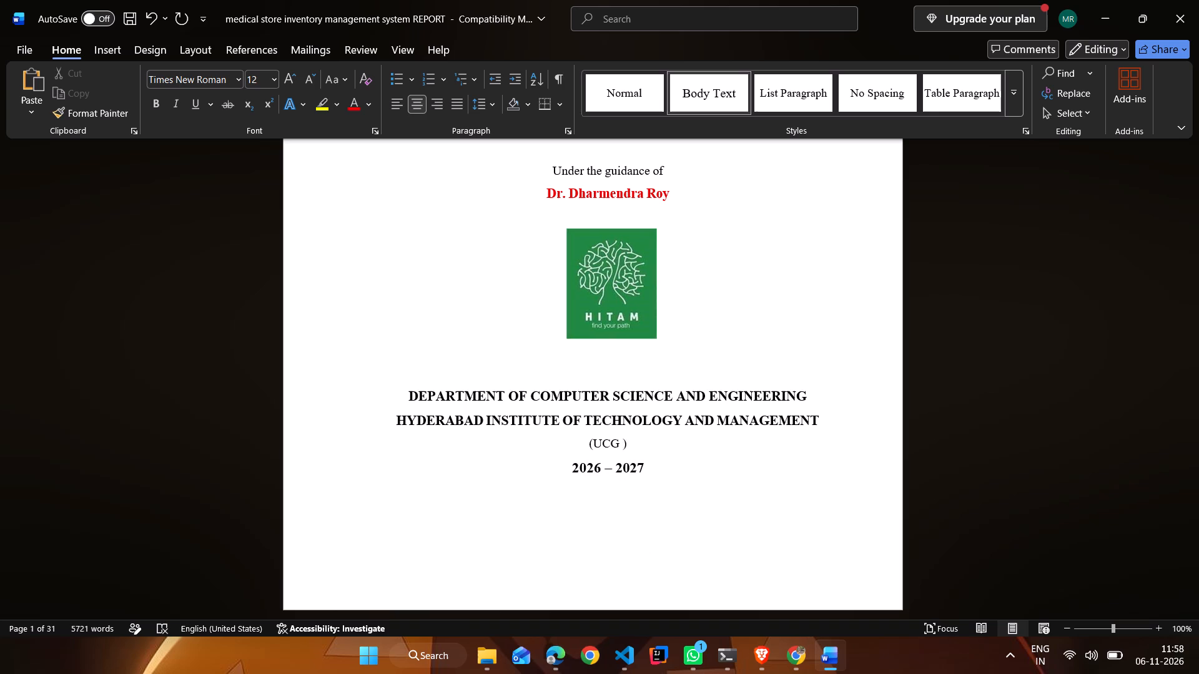
{"action": "key", "text": "a"}
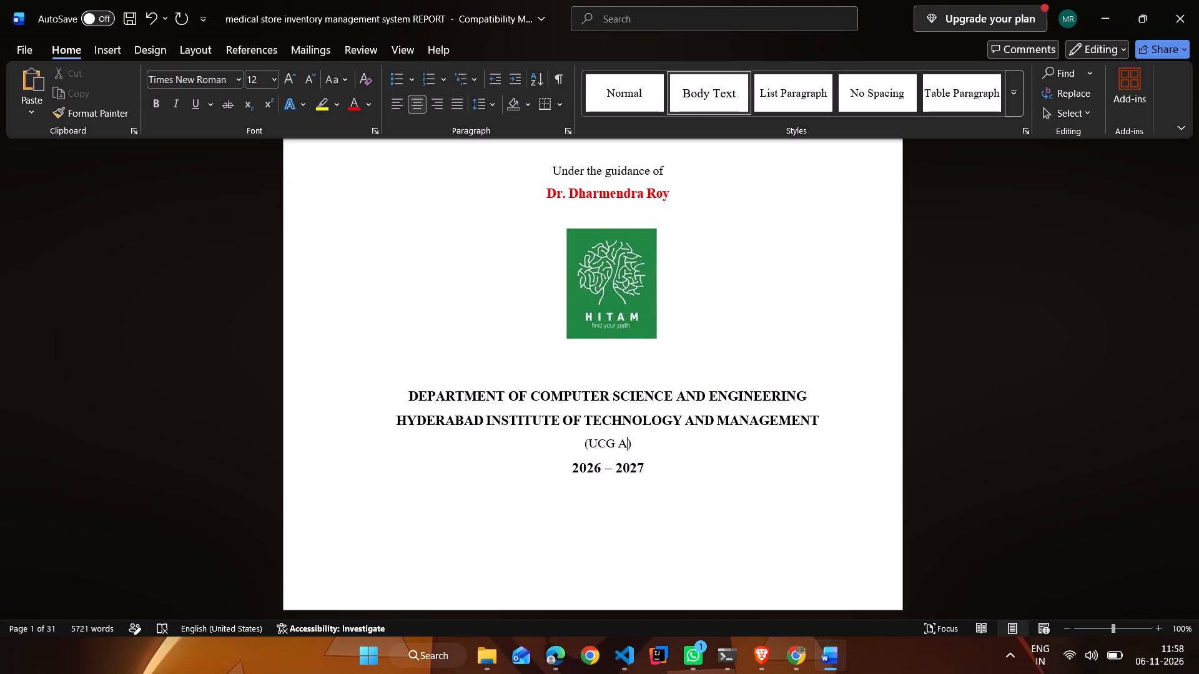
{"action": "type", "text": "uto"}
{"action": "type", "text": "nomous"}
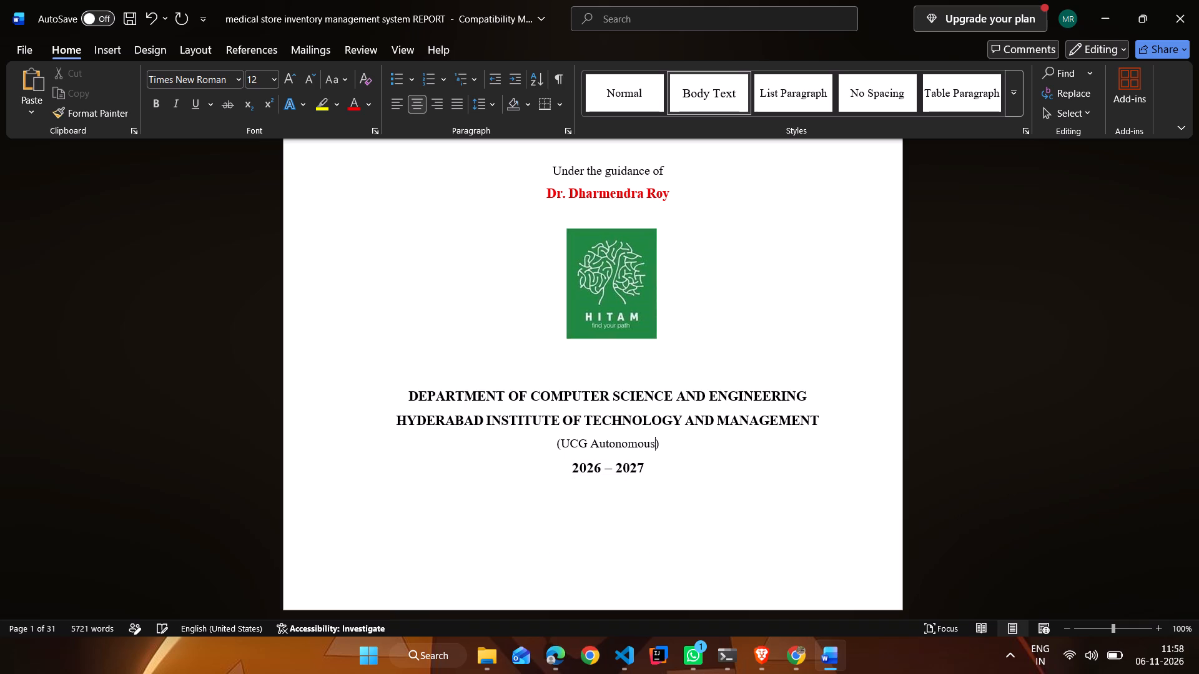
{"action": "key", "text": "comma"}
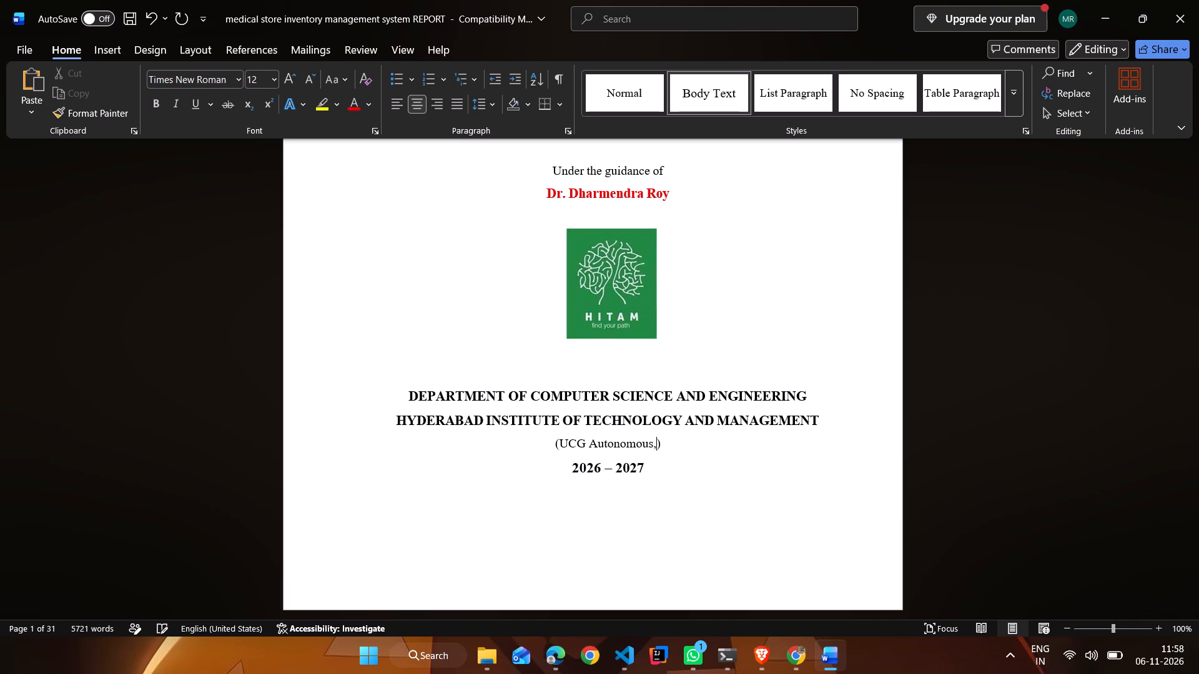
Continue the parenthesised line after "UCG Autonomous," with "Affiliated to JNTUH,Accr".
{"action": "key", "text": "shift+a"}
{"action": "type", "text": "ff"}
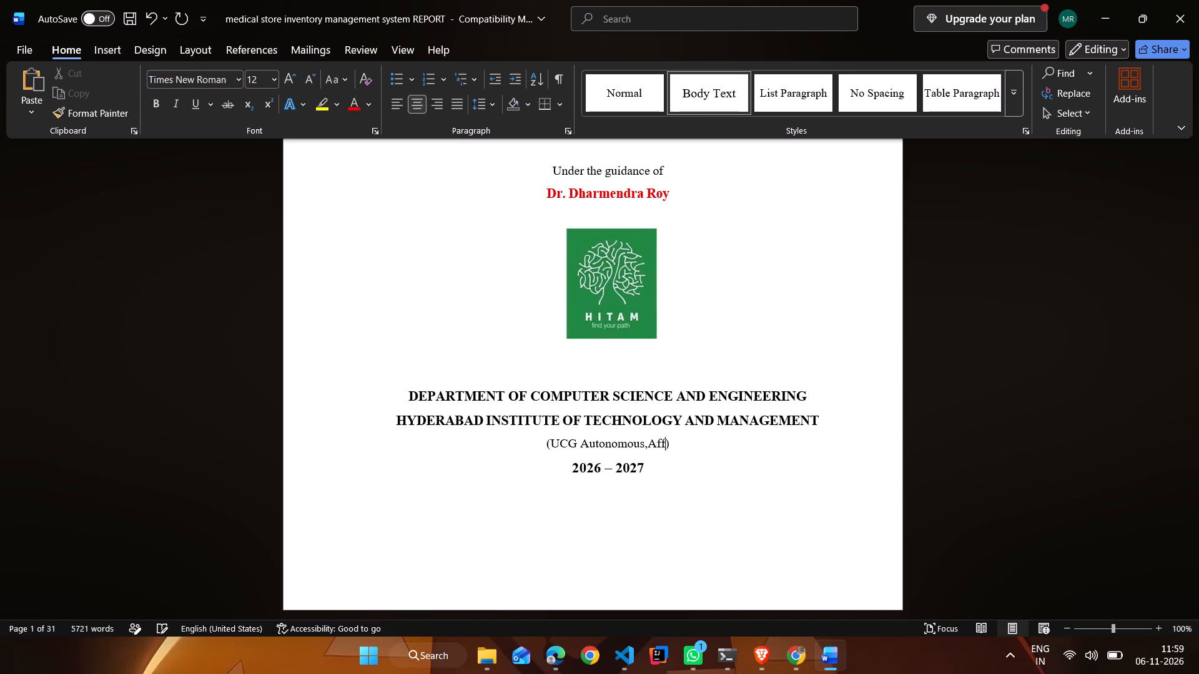
{"action": "type", "text": "ili"}
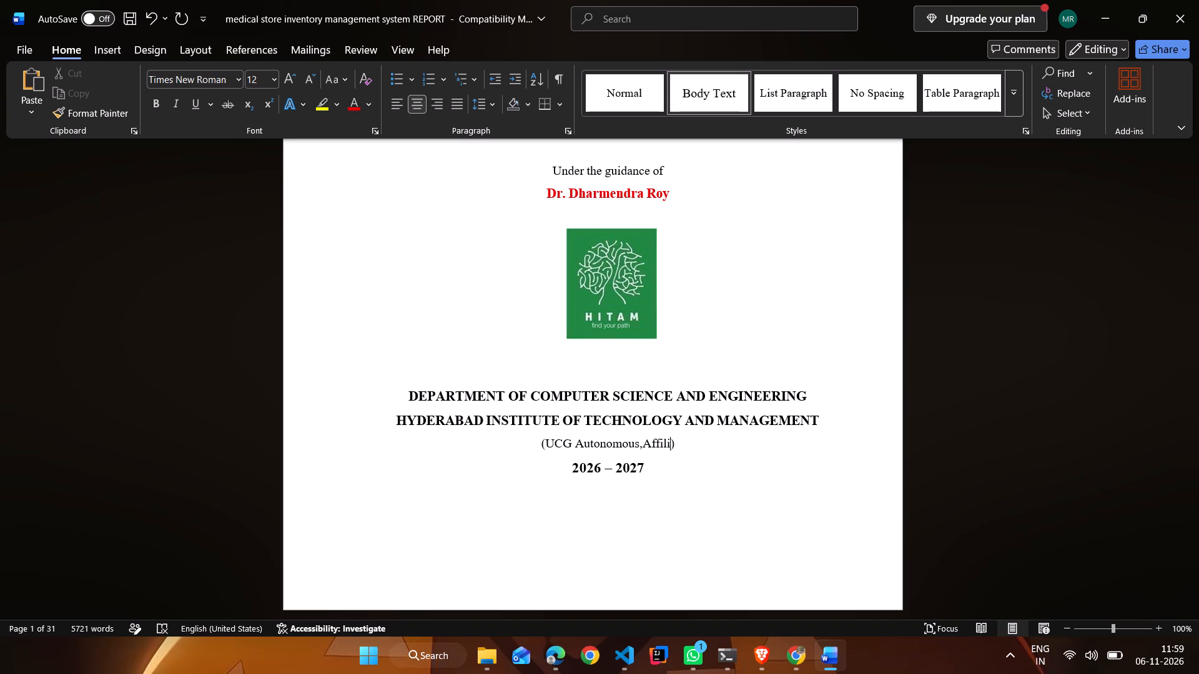
{"action": "type", "text": "ated"}
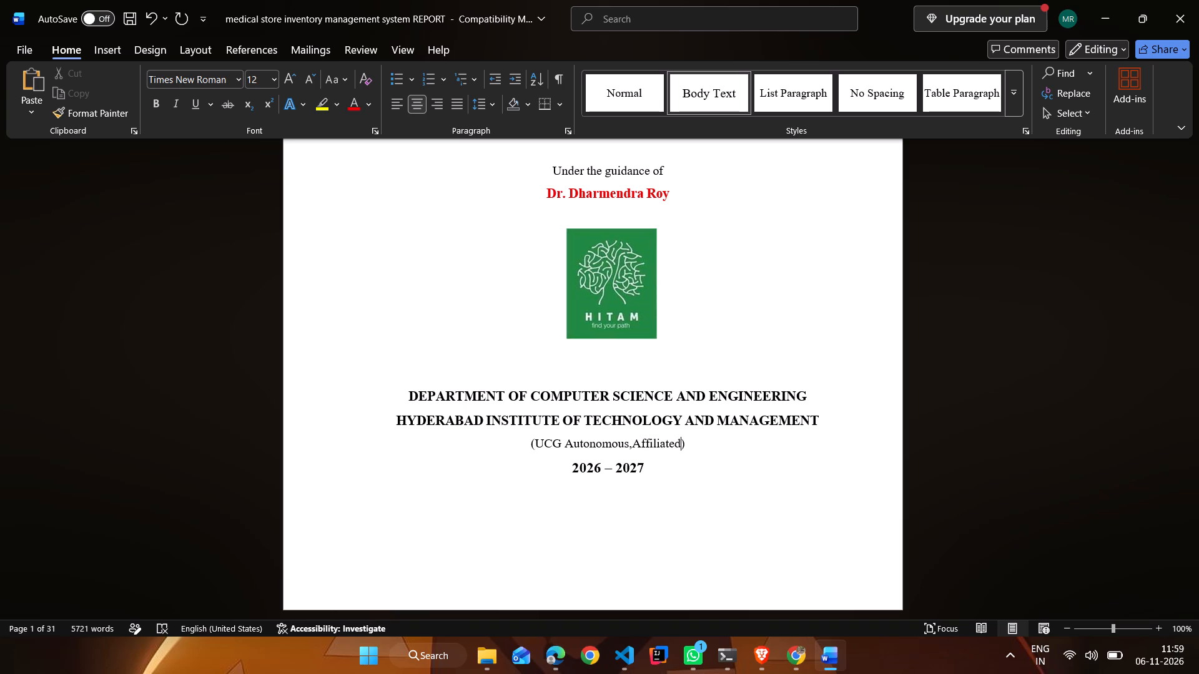
{"action": "key", "text": "space"}
{"action": "type", "text": "to"}
{"action": "key", "text": "space"}
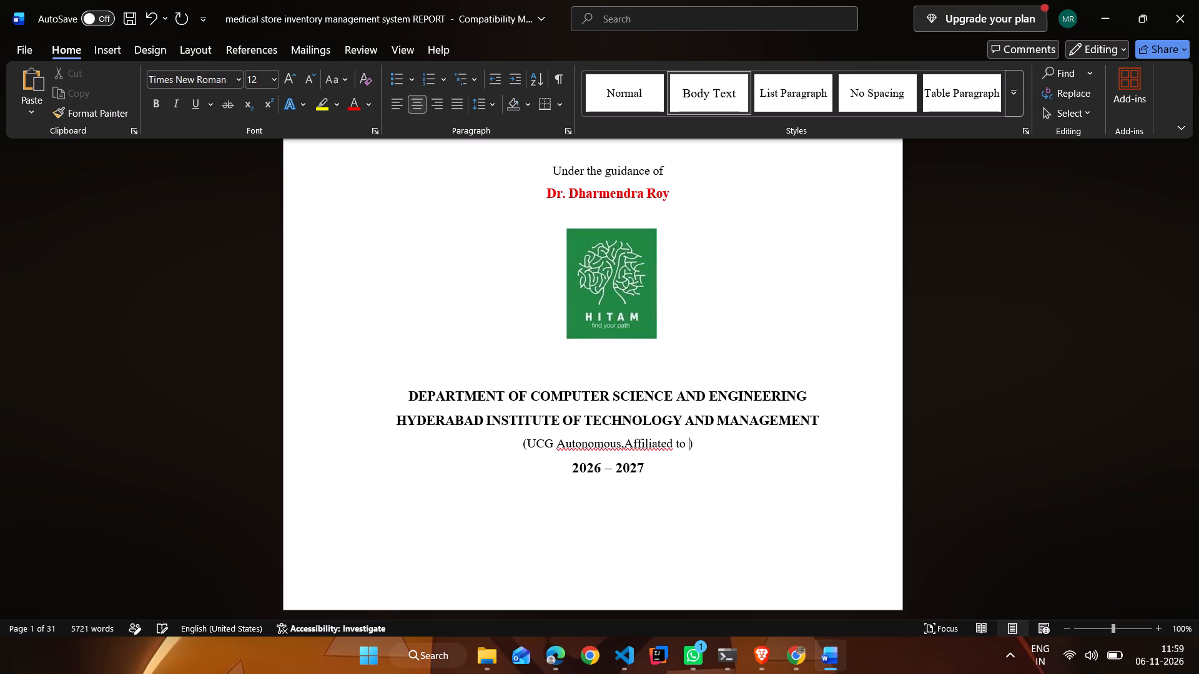
{"action": "type", "text": "JNT"}
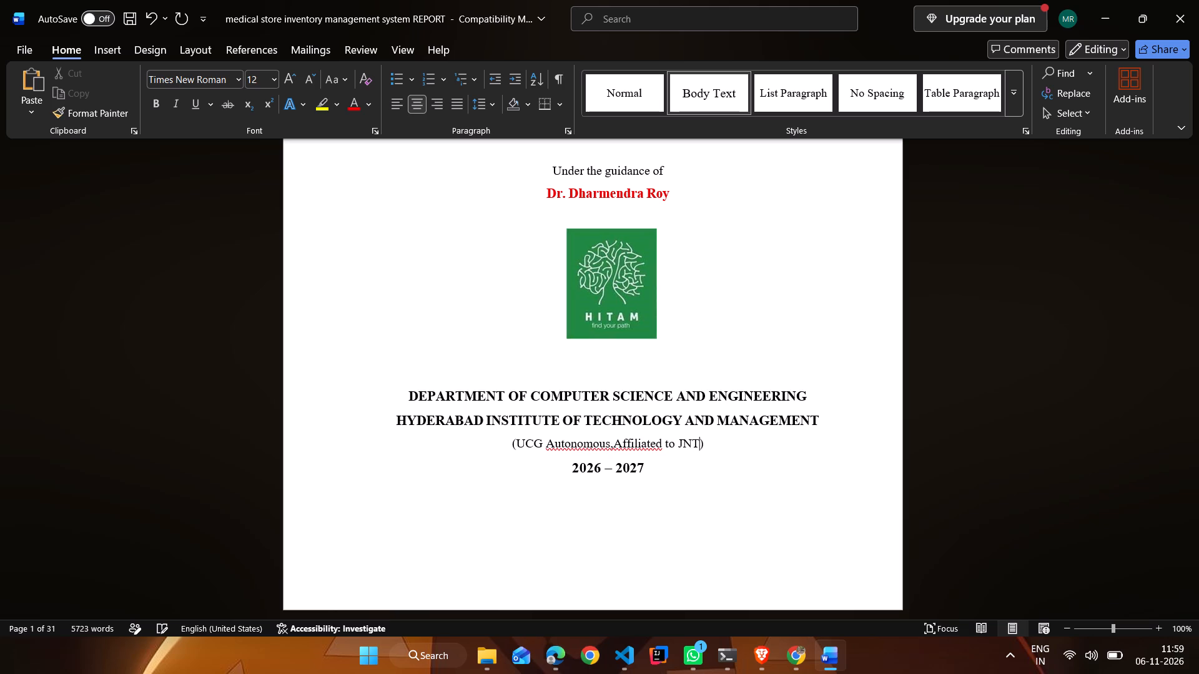
{"action": "key", "text": "shift+w"}
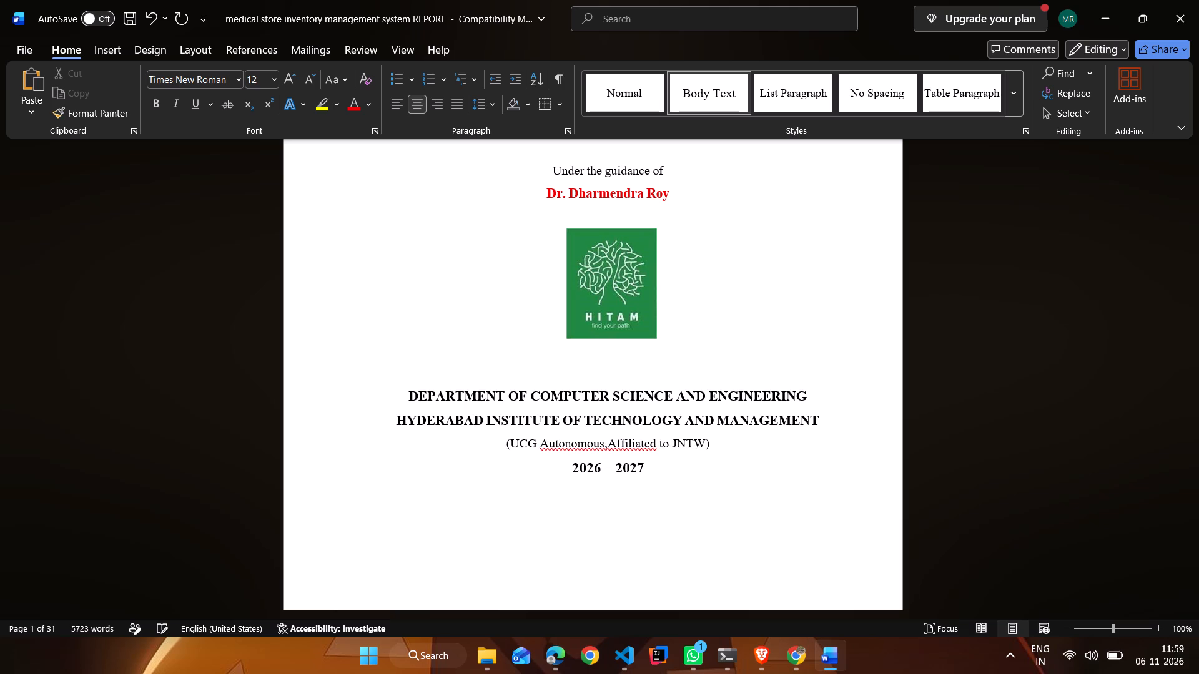
{"action": "key", "text": "shift+BackSpace"}
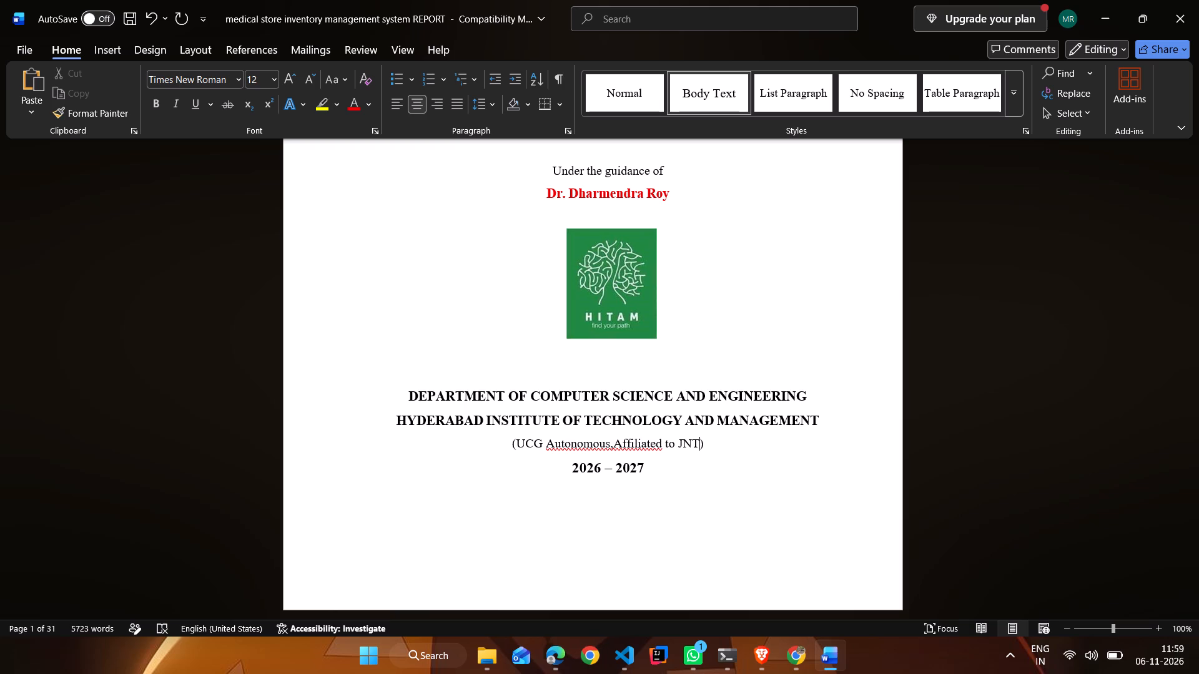
{"action": "type", "text": "UH"}
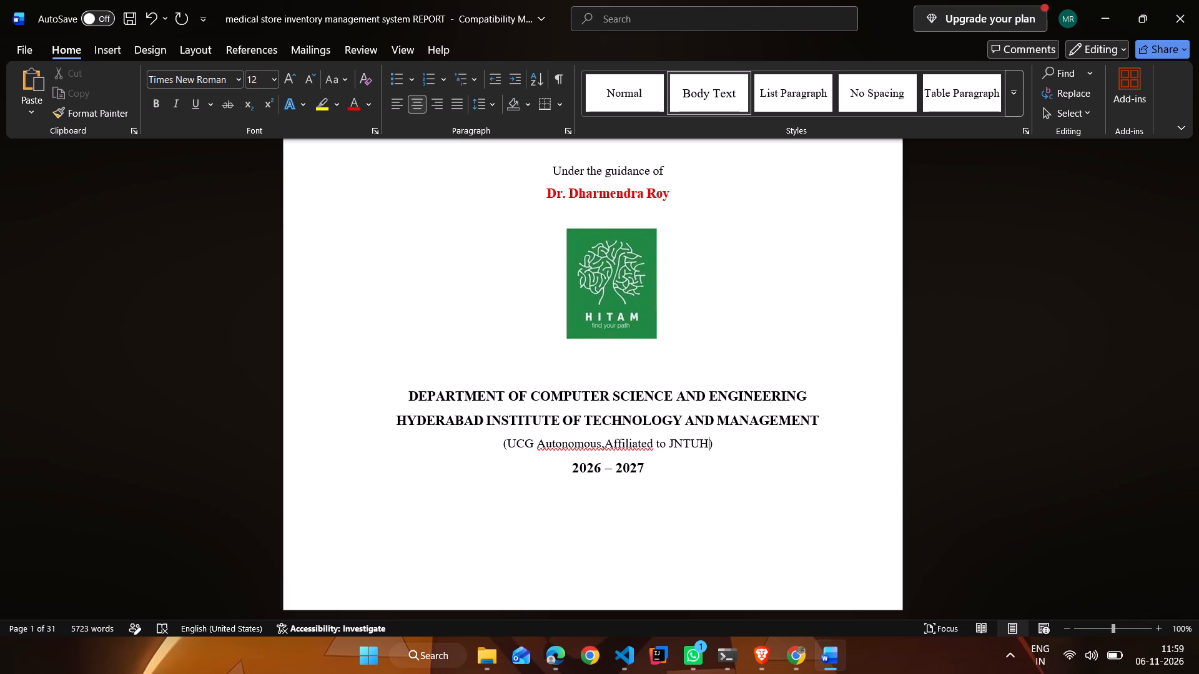
{"action": "key", "text": "comma"}
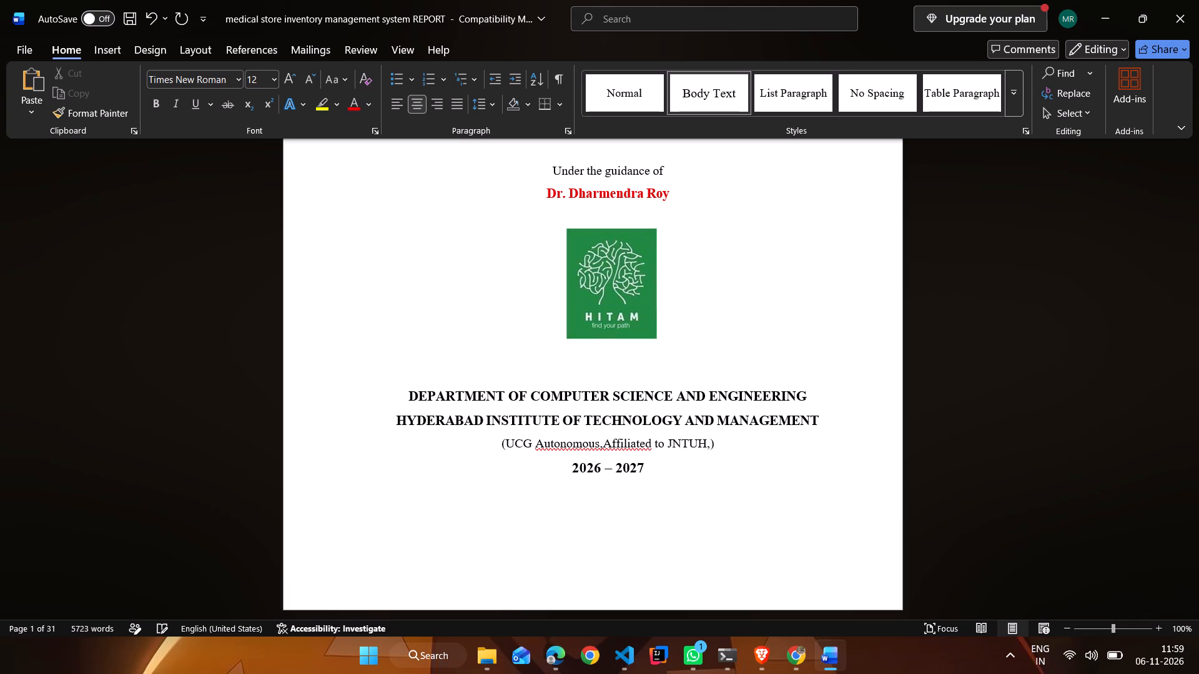
{"action": "type", "text": "Accr"}
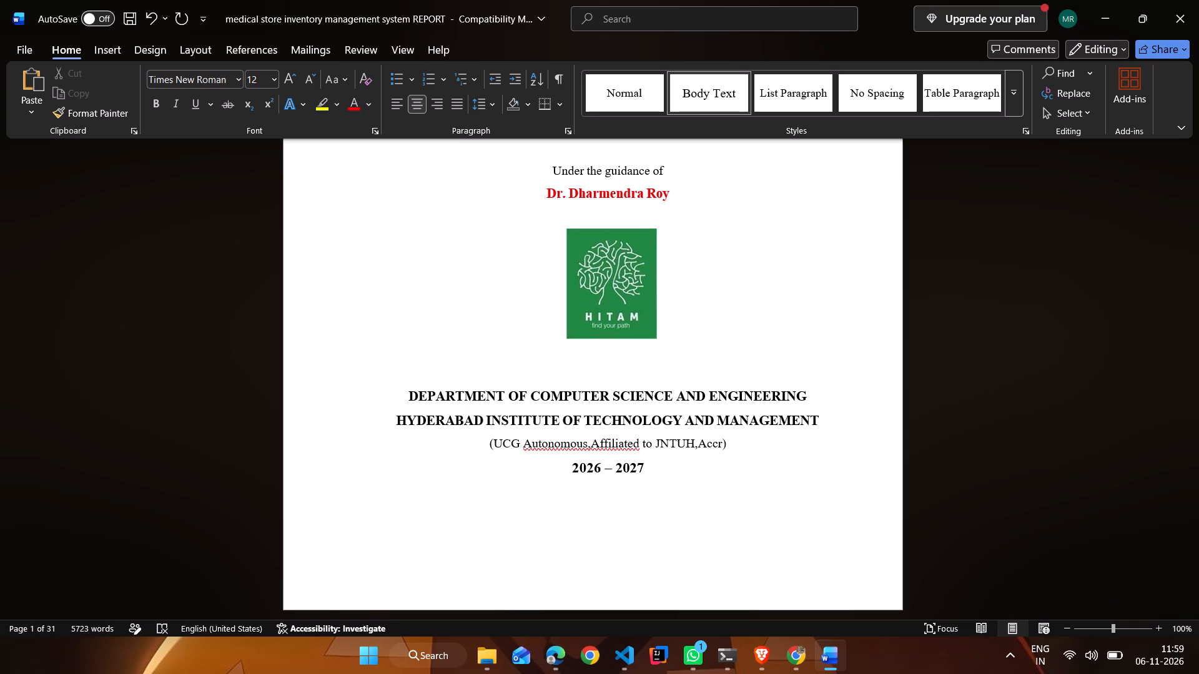
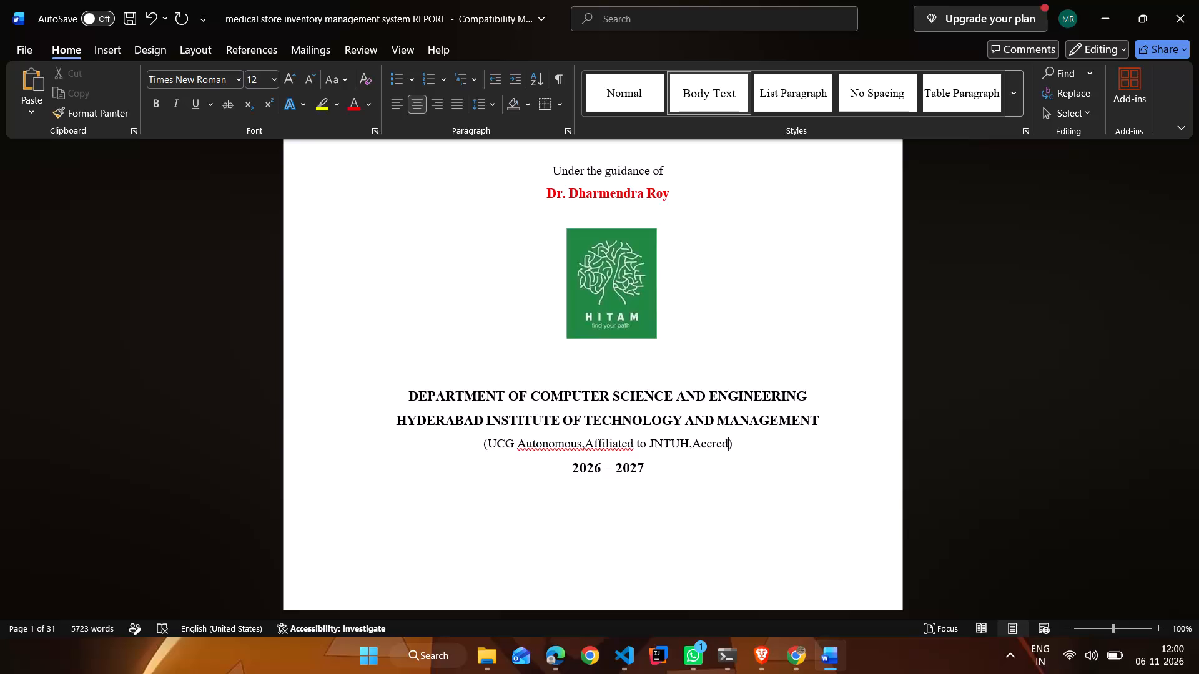
Continue the parenthesised line under the institute name after "Accred" so it reads "Accreditid by NACC(A+)".
{"action": "type", "text": "itid"}
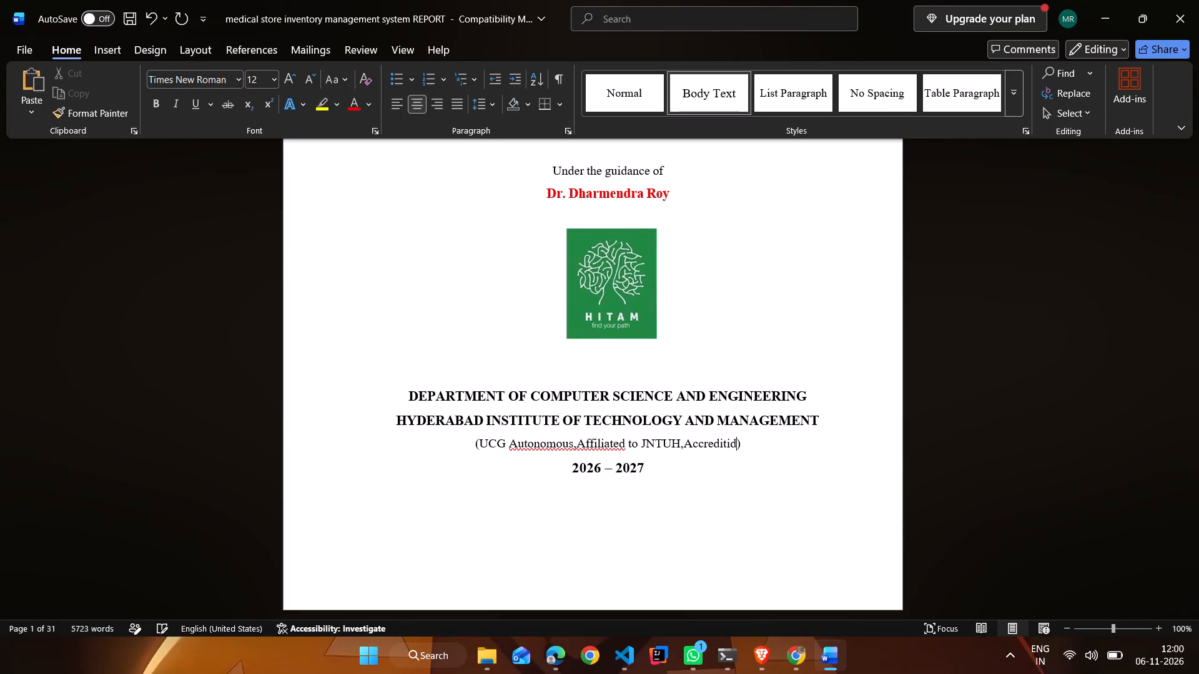
{"action": "key", "text": "space"}
{"action": "type", "text": "by"}
{"action": "key", "text": "space"}
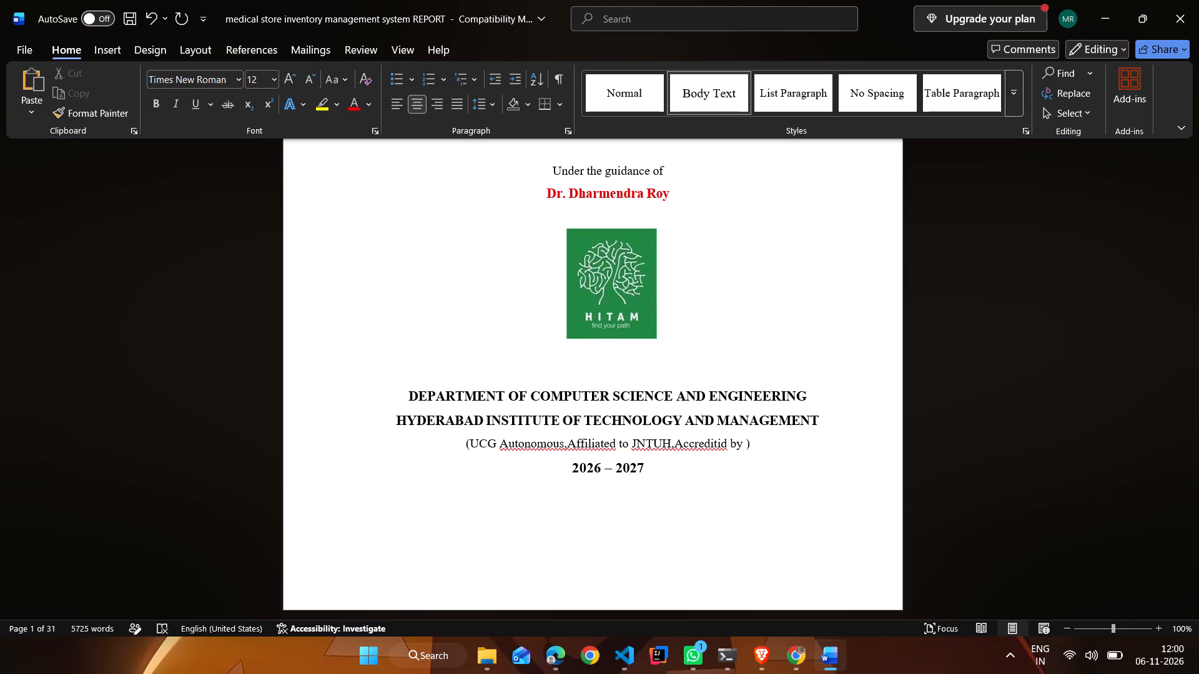
{"action": "type", "text": "Na"}
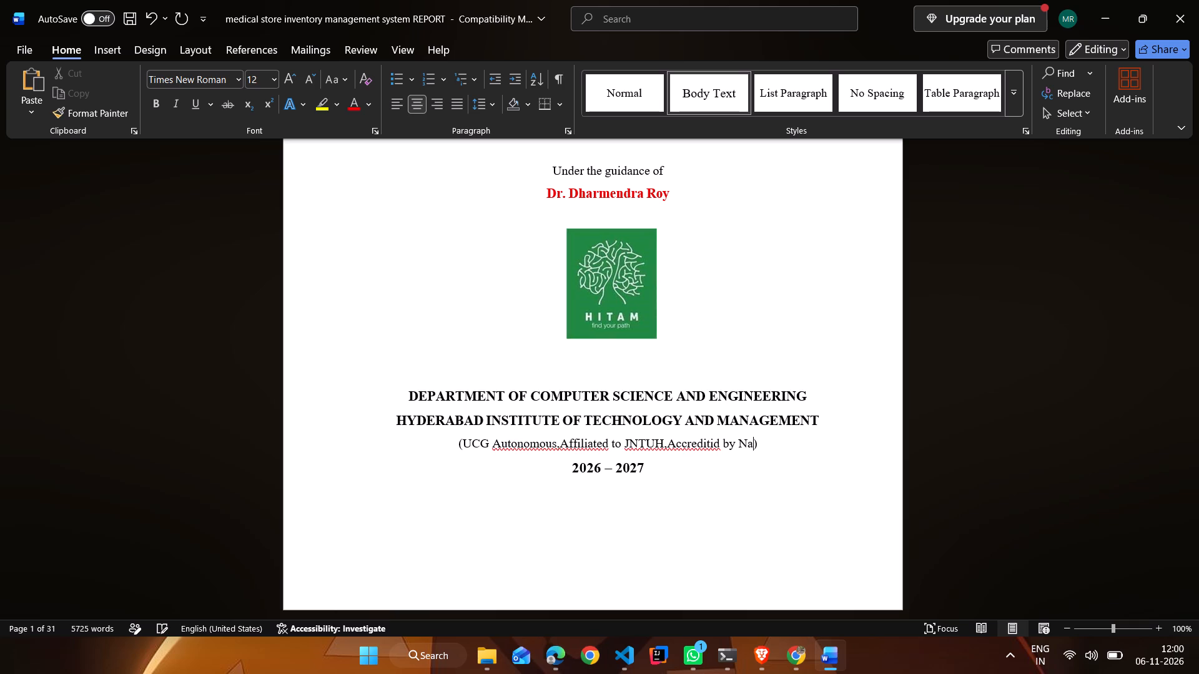
{"action": "key", "text": "BackSpace"}
{"action": "type", "text": "ACC"}
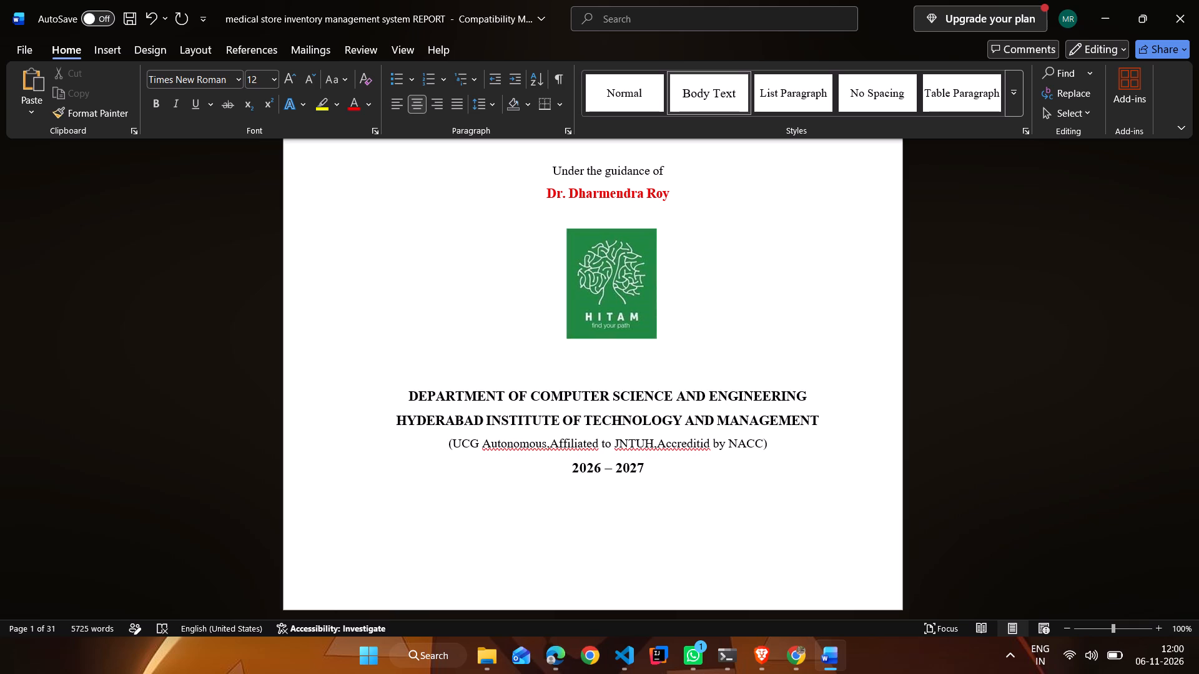
{"action": "key", "text": "shift+parenleft"}
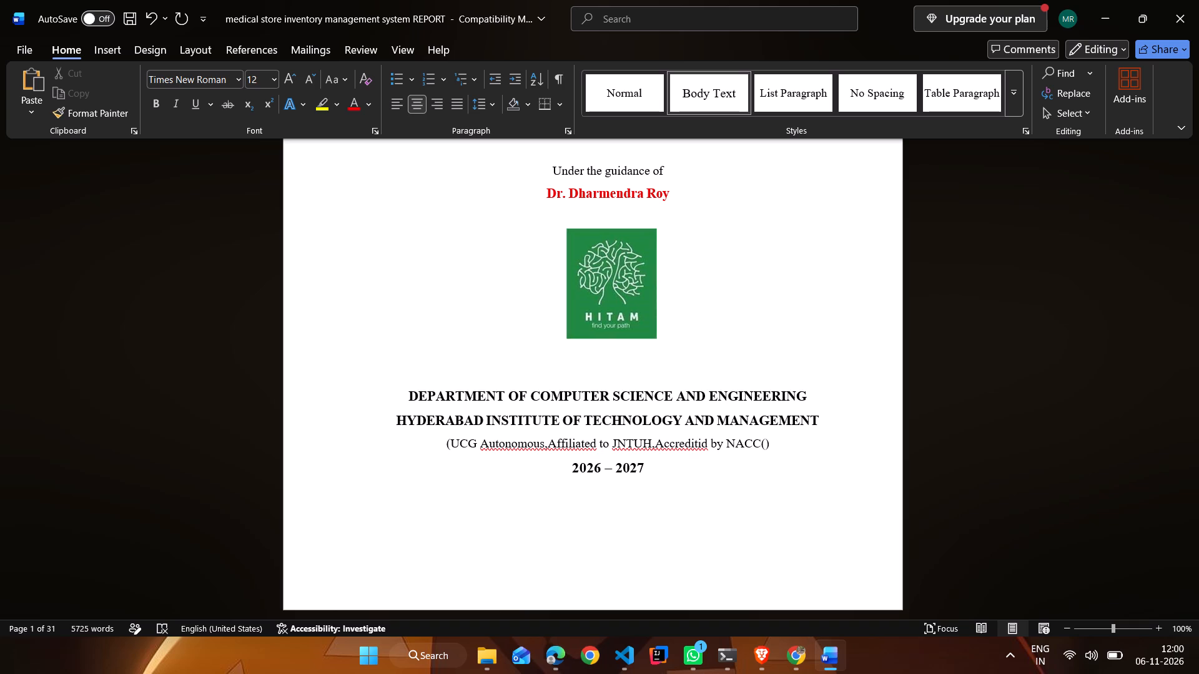
{"action": "key", "text": "shift+a"}
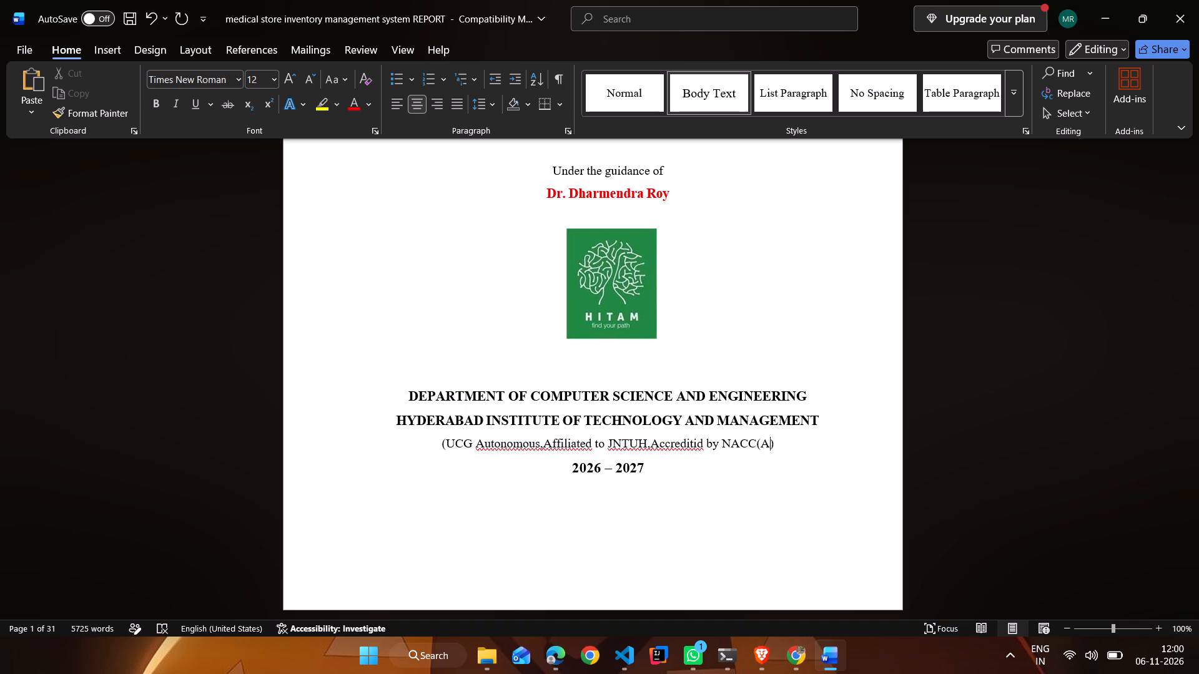
{"action": "key", "text": "equal"}
{"action": "key", "text": "BackSpace"}
{"action": "key", "text": "shift+plus"}
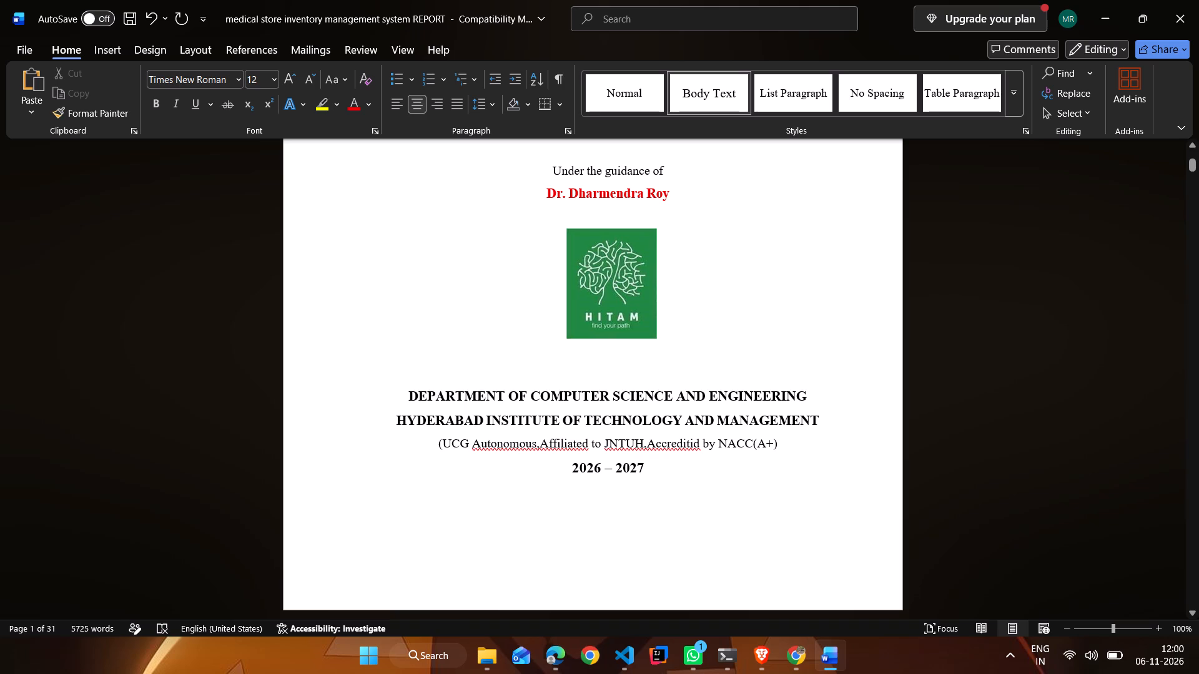
Add ",NBA" after "NACC(A+)" and end the line with a closing parenthesis.
{"action": "key", "text": "Right"}
{"action": "key", "text": "comma"}
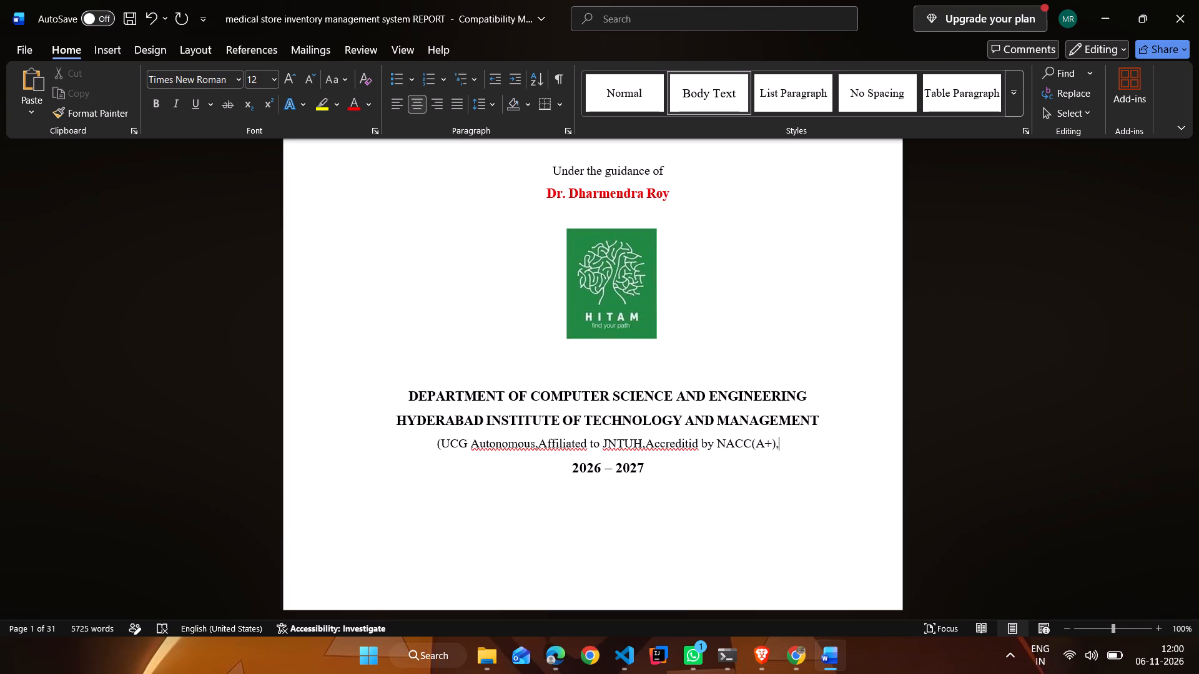
{"action": "type", "text": "NB"}
{"action": "key", "text": "shift+a"}
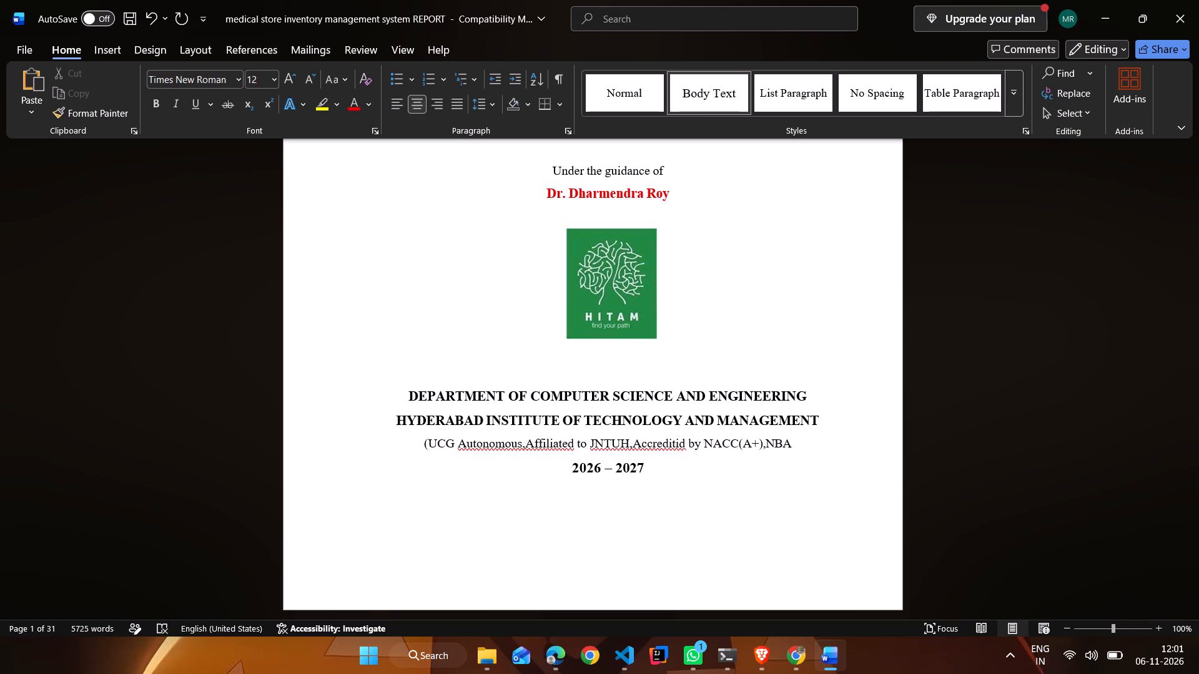
{"action": "key", "text": "shift+parenright"}
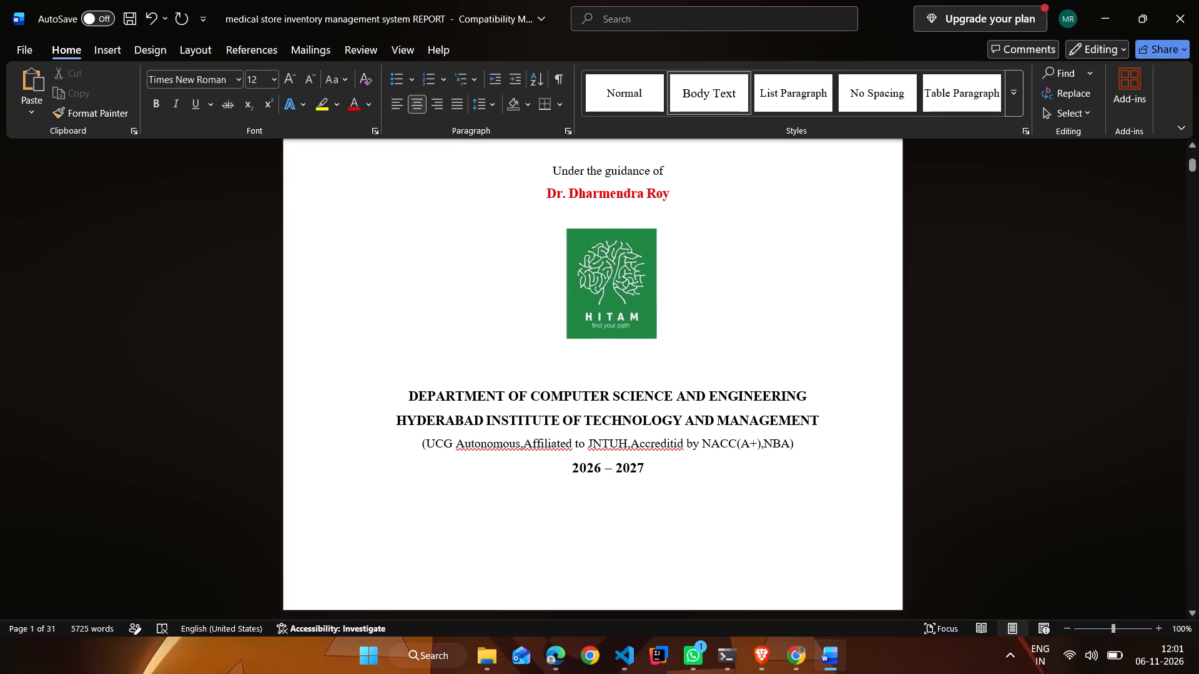
Colour the institute name and the parenthesised accreditation line beneath it standard green.
{"action": "left_click_drag", "start_coordinate": [393, 418], "coordinate": [809, 451]}
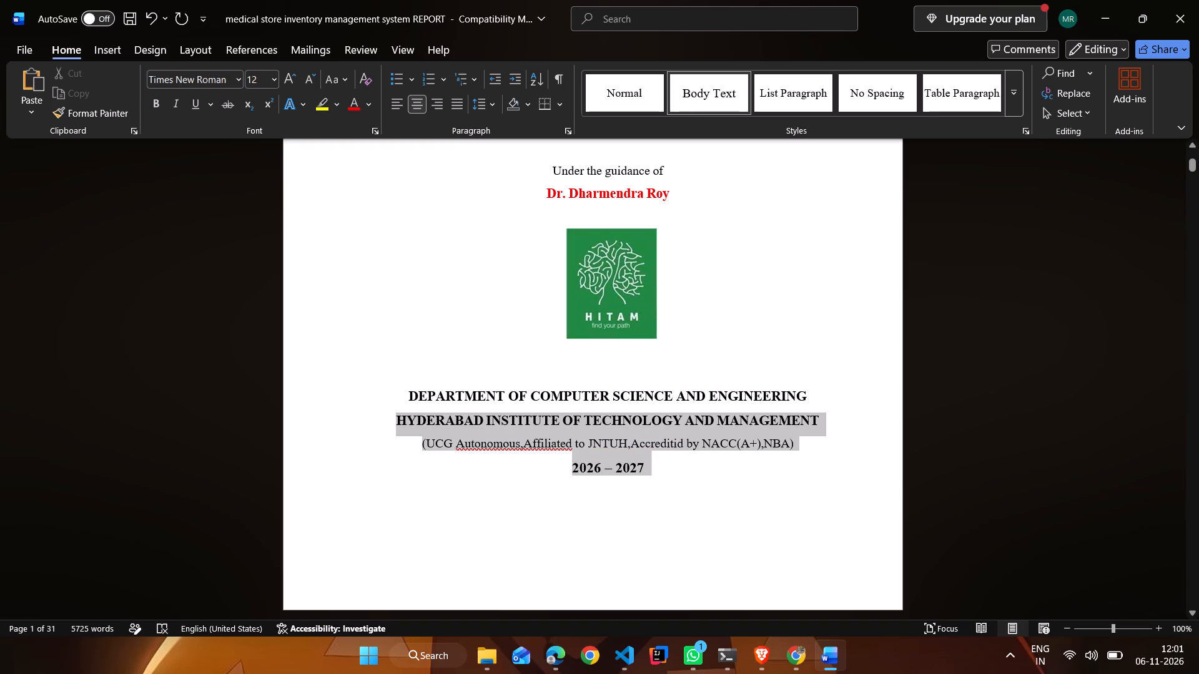
{"action": "left_click_drag", "start_coordinate": [809, 451], "coordinate": [803, 443]}
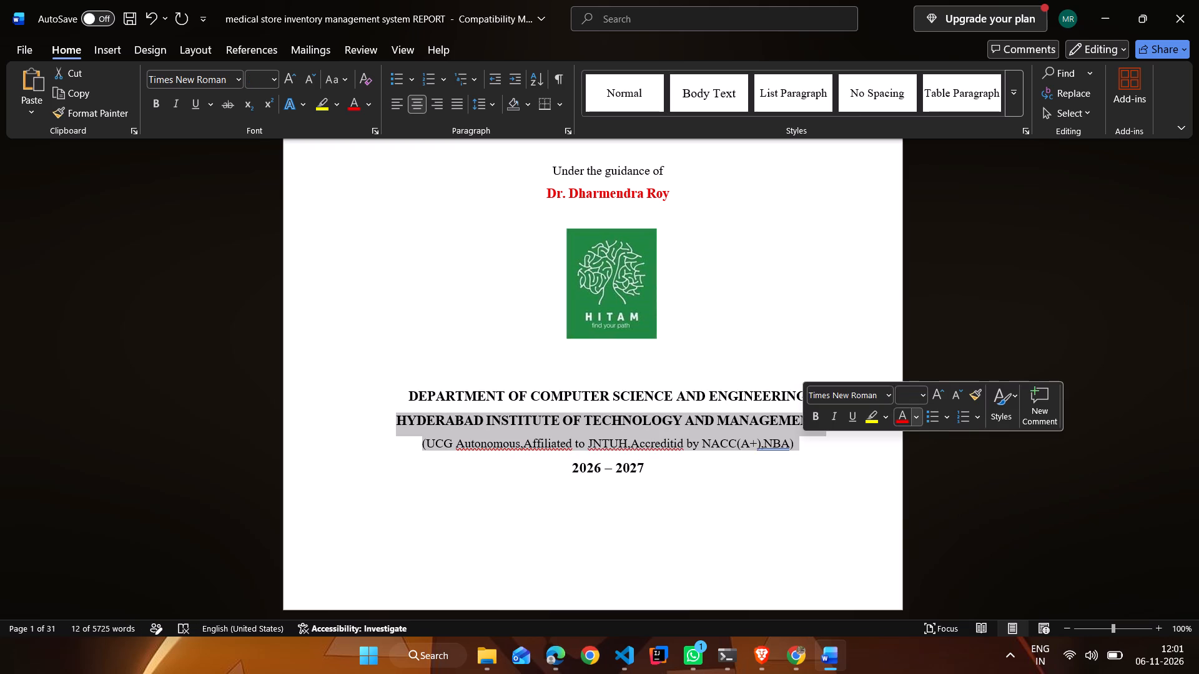
{"action": "left_click", "coordinate": [920, 411]}
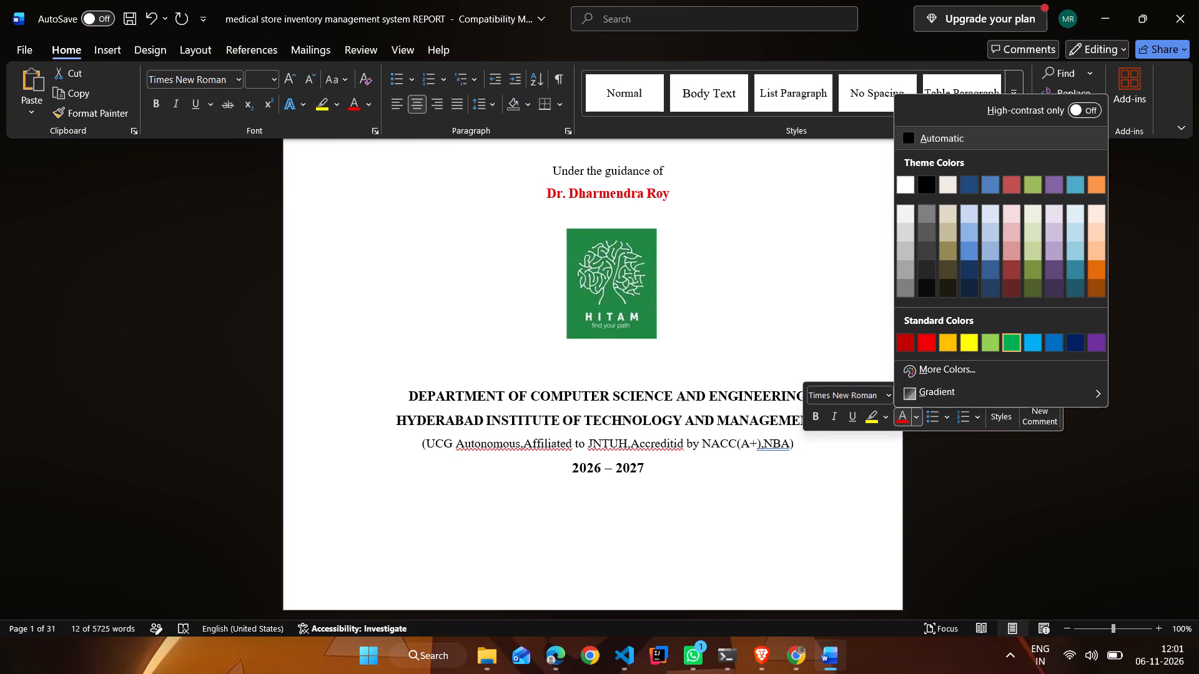
{"action": "left_click", "coordinate": [1010, 338]}
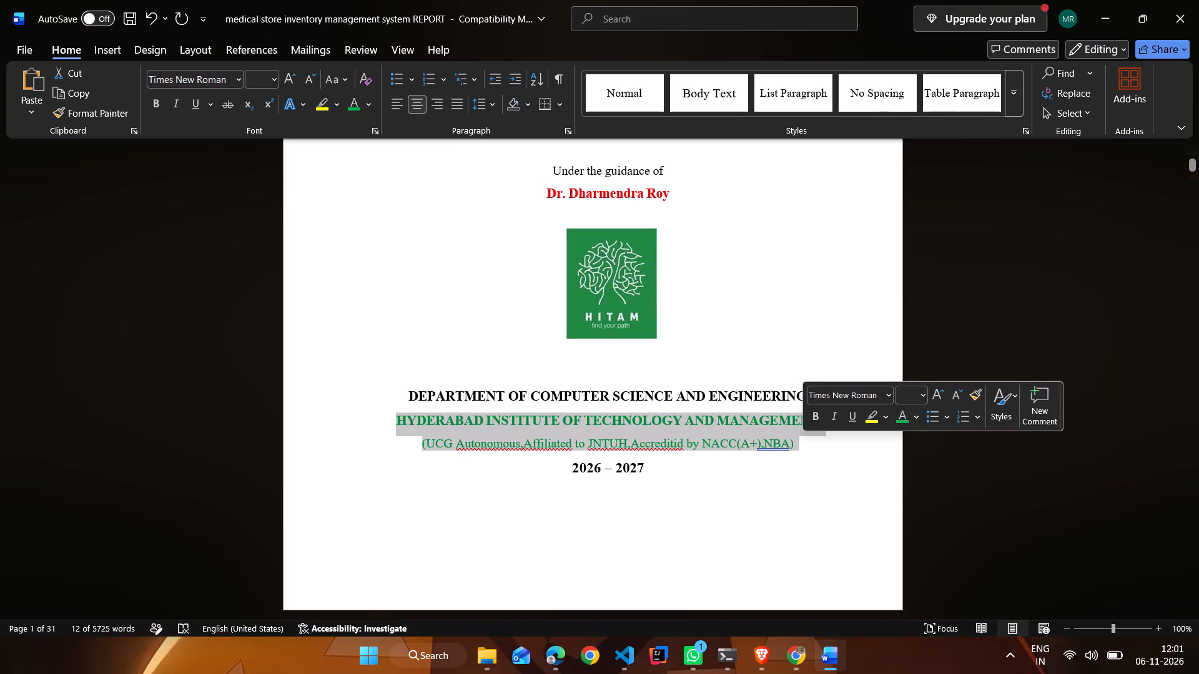
{"action": "left_click", "coordinate": [824, 519]}
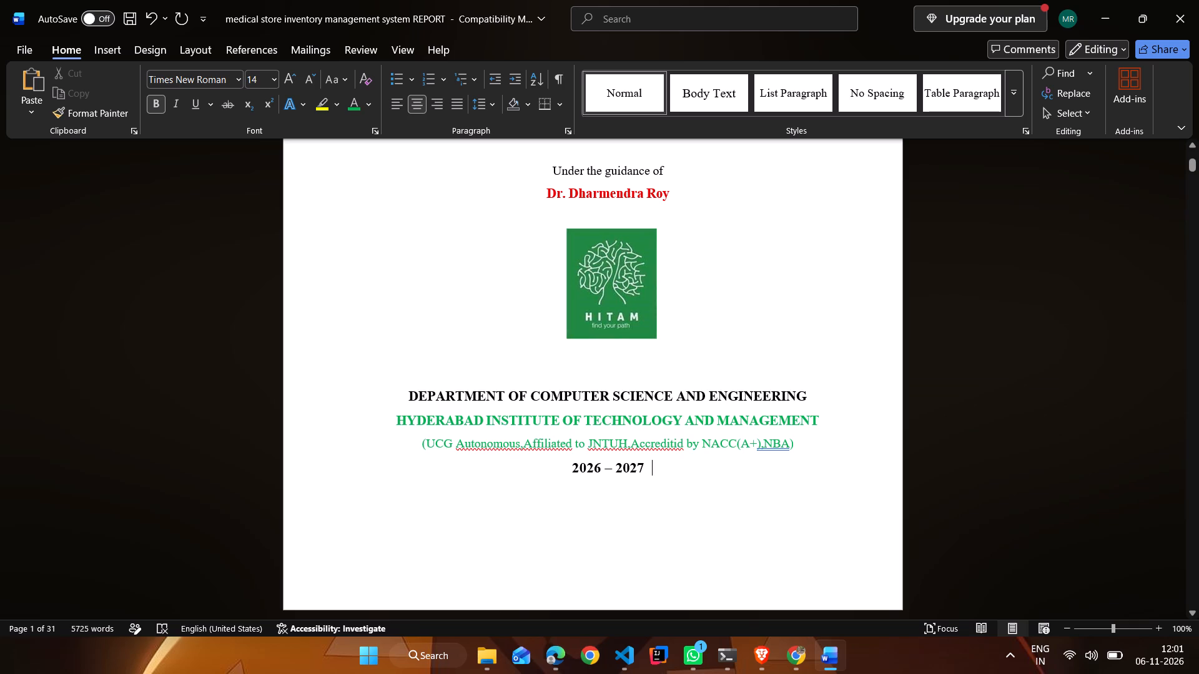
In the accreditation line, correct "Accreditid" to "Accredited" and insert spaces before "Accredited" and "Affiliated".
{"action": "left_click", "coordinate": [631, 444]}
{"action": "key", "text": "space"}
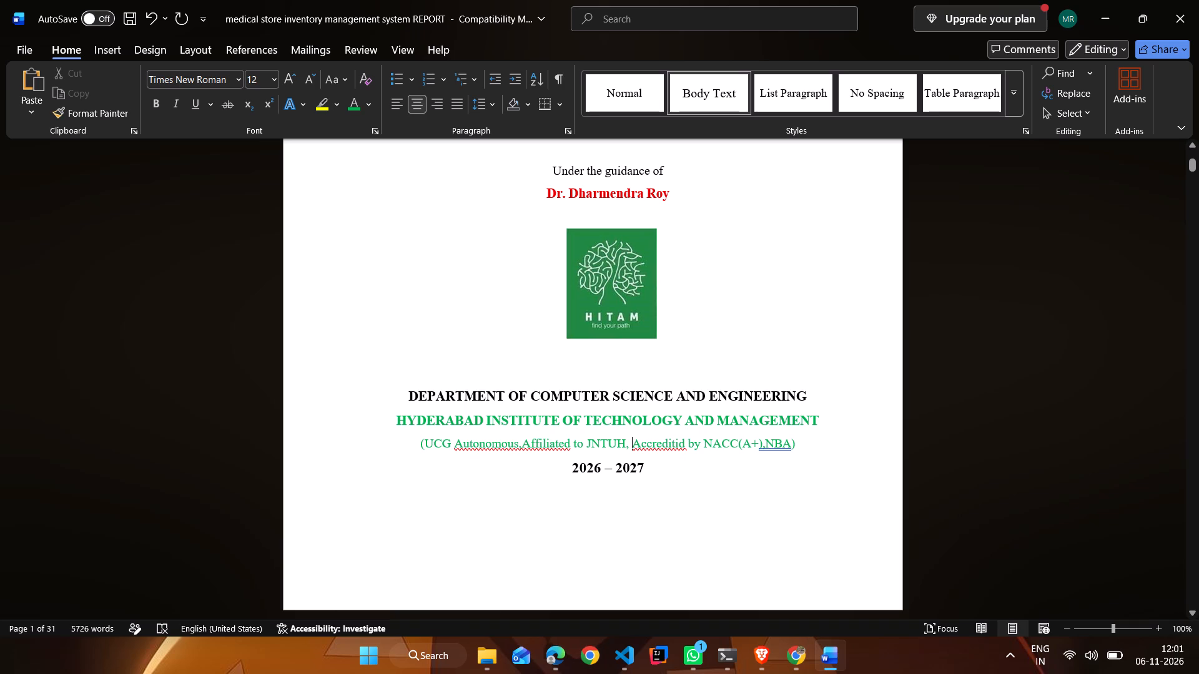
{"action": "left_click", "coordinate": [679, 442]}
{"action": "key", "text": "BackSpace"}
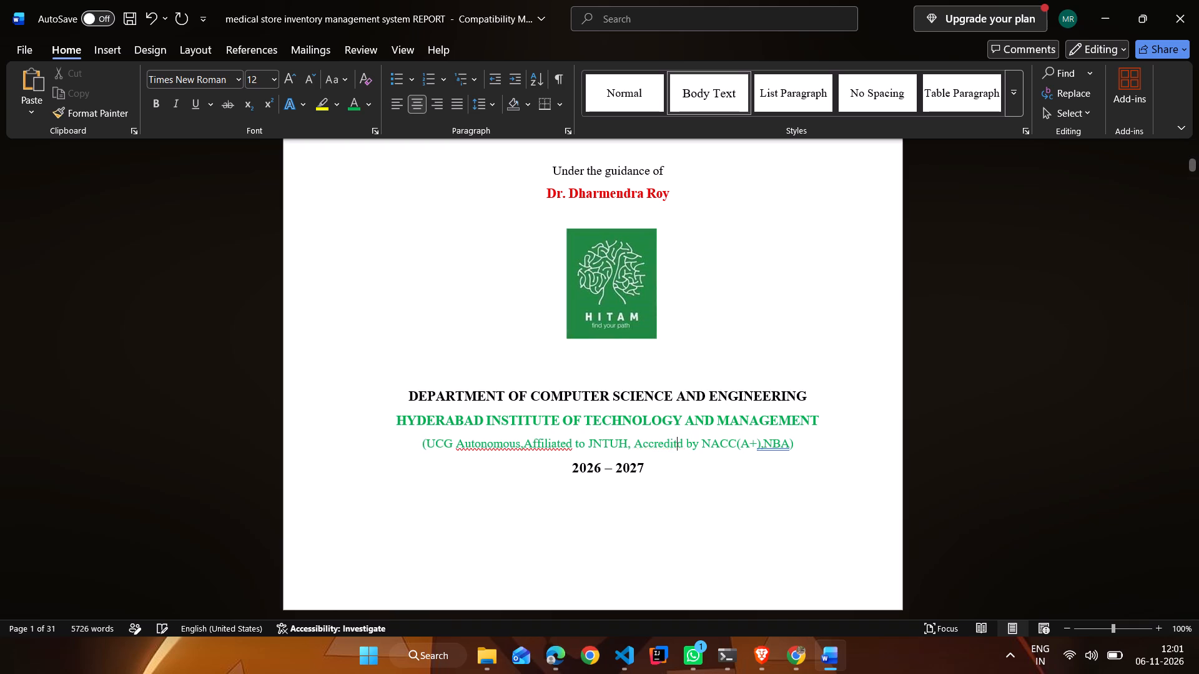
{"action": "key", "text": "e"}
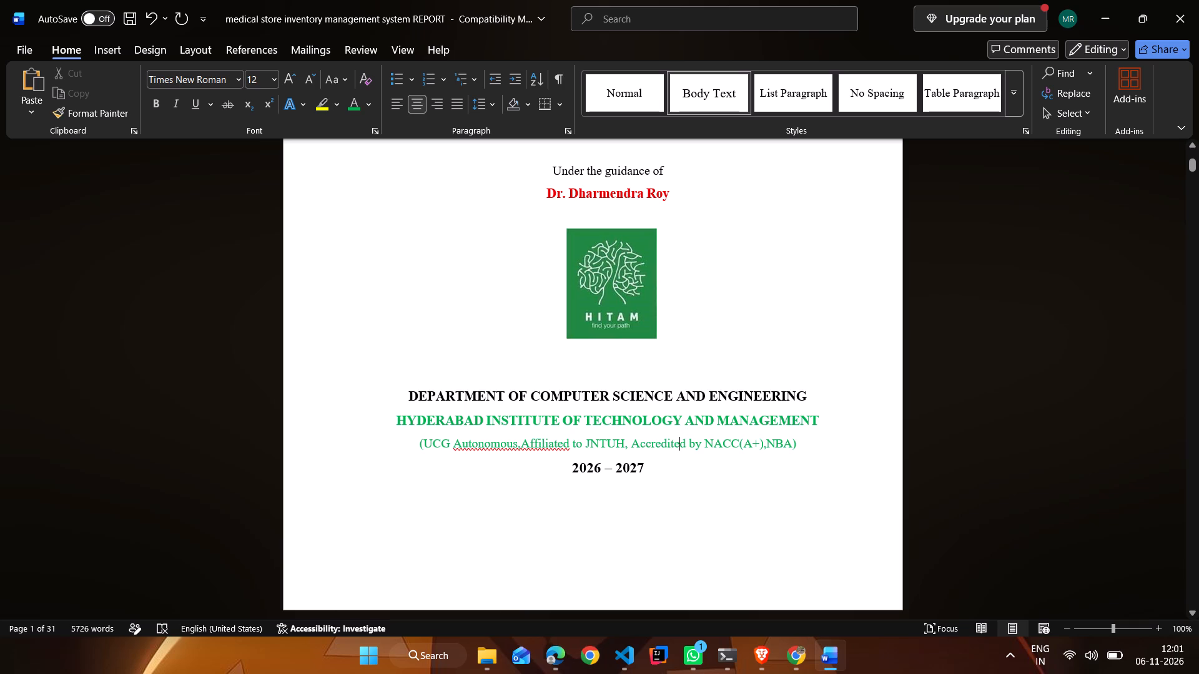
{"action": "left_click", "coordinate": [523, 448]}
{"action": "key", "text": "space"}
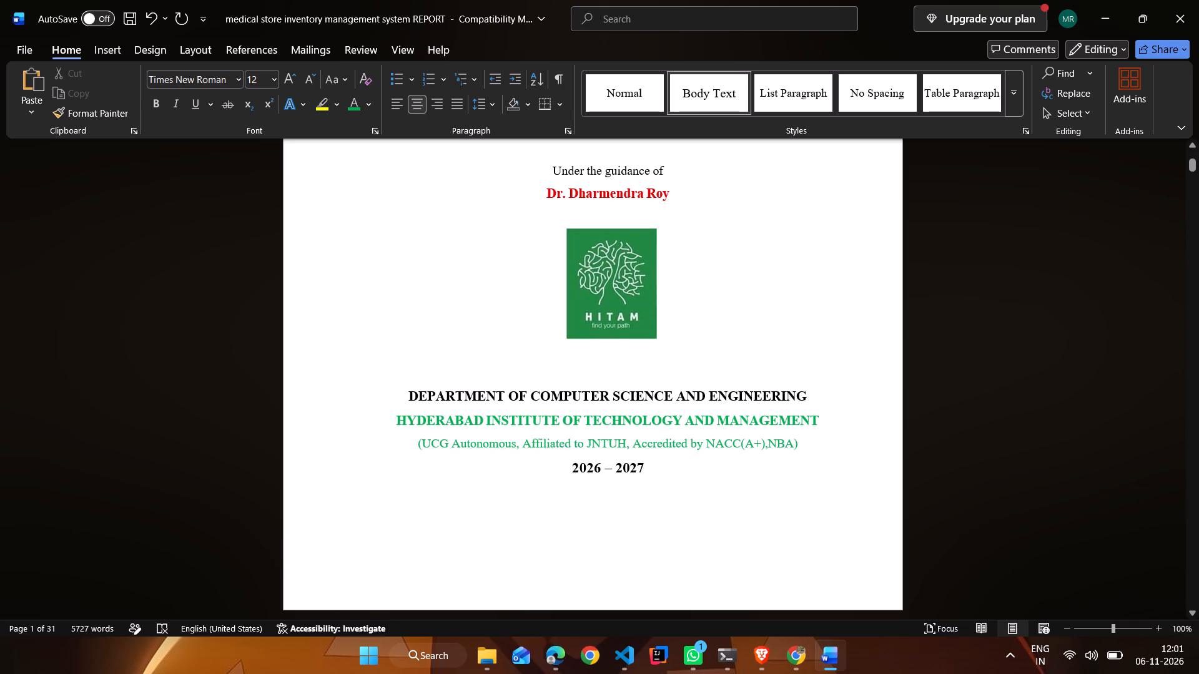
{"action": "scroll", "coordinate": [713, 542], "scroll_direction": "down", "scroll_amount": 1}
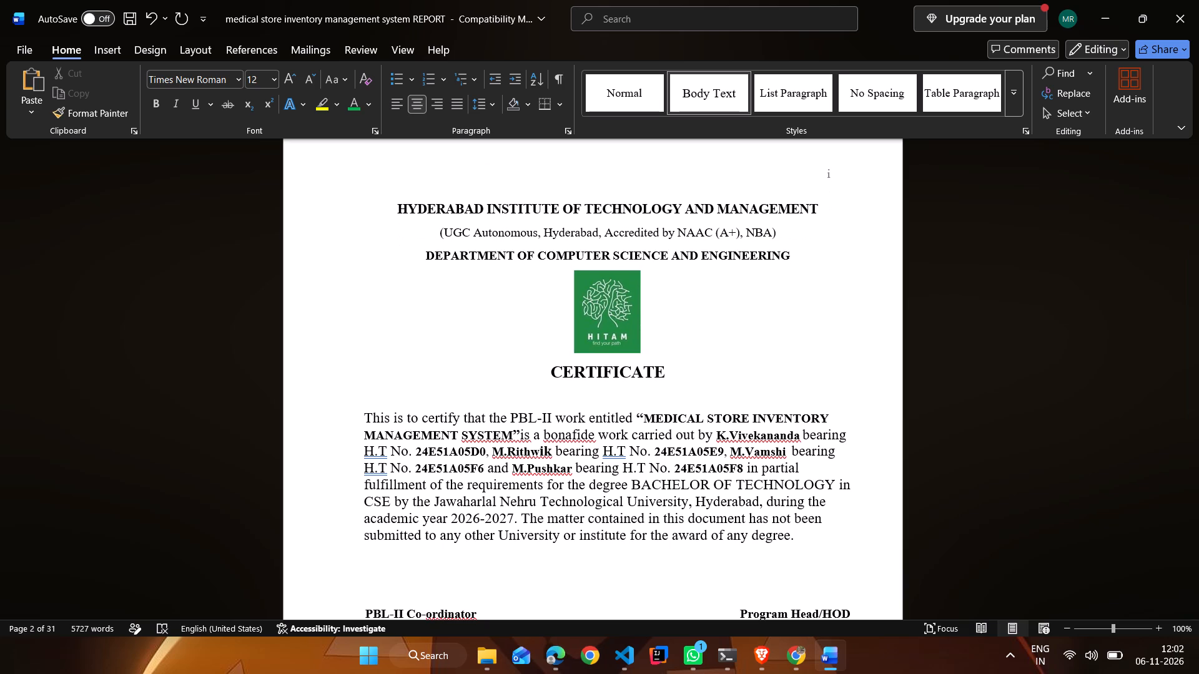
Switch to the medical store web app in Brave and try to create the UPI QR payment for the OKACET sale.
{"action": "left_click", "coordinate": [759, 659]}
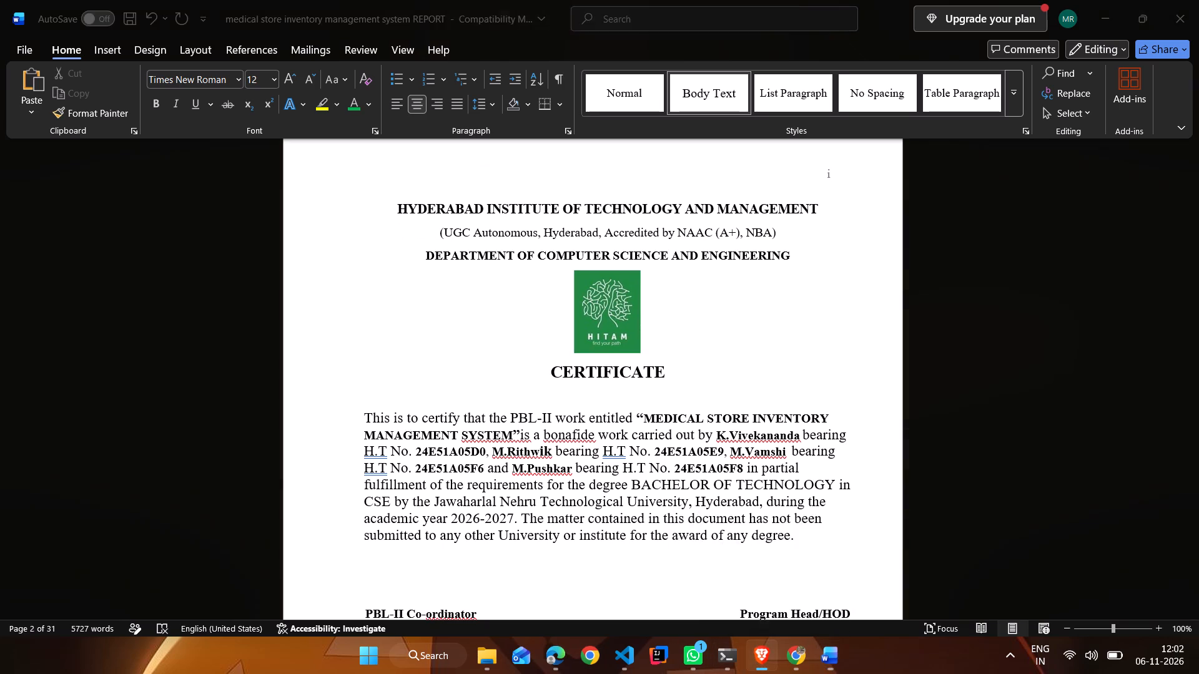
{"action": "left_click", "coordinate": [898, 494]}
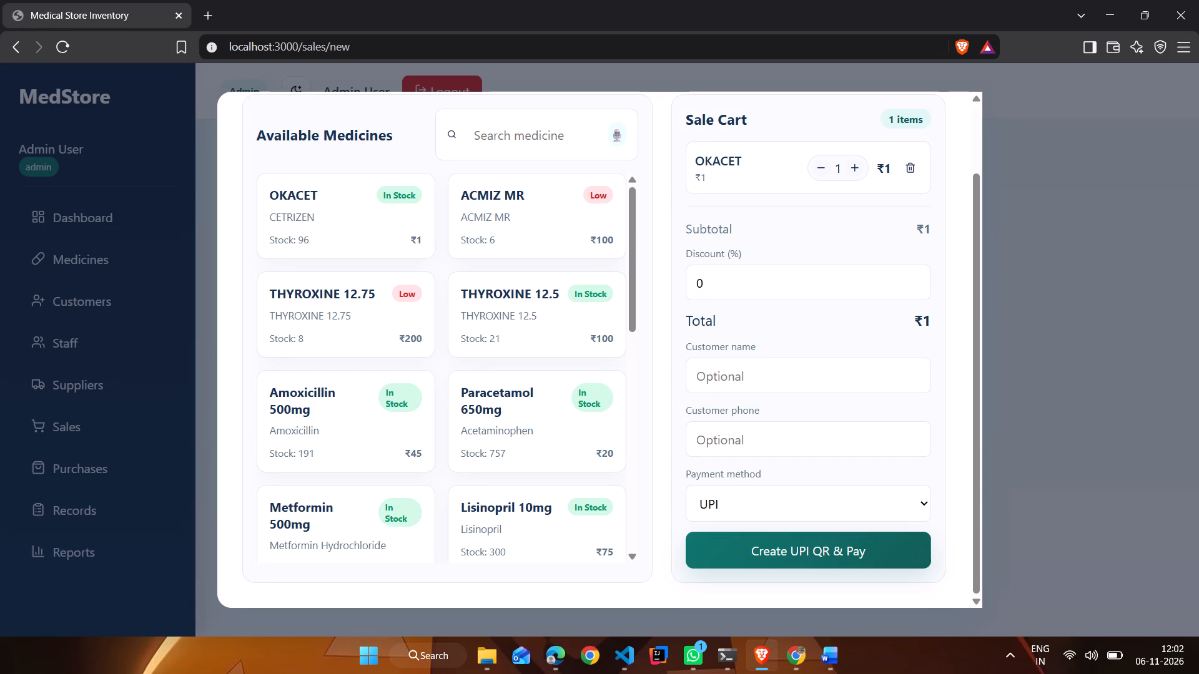
{"action": "left_click", "coordinate": [771, 577]}
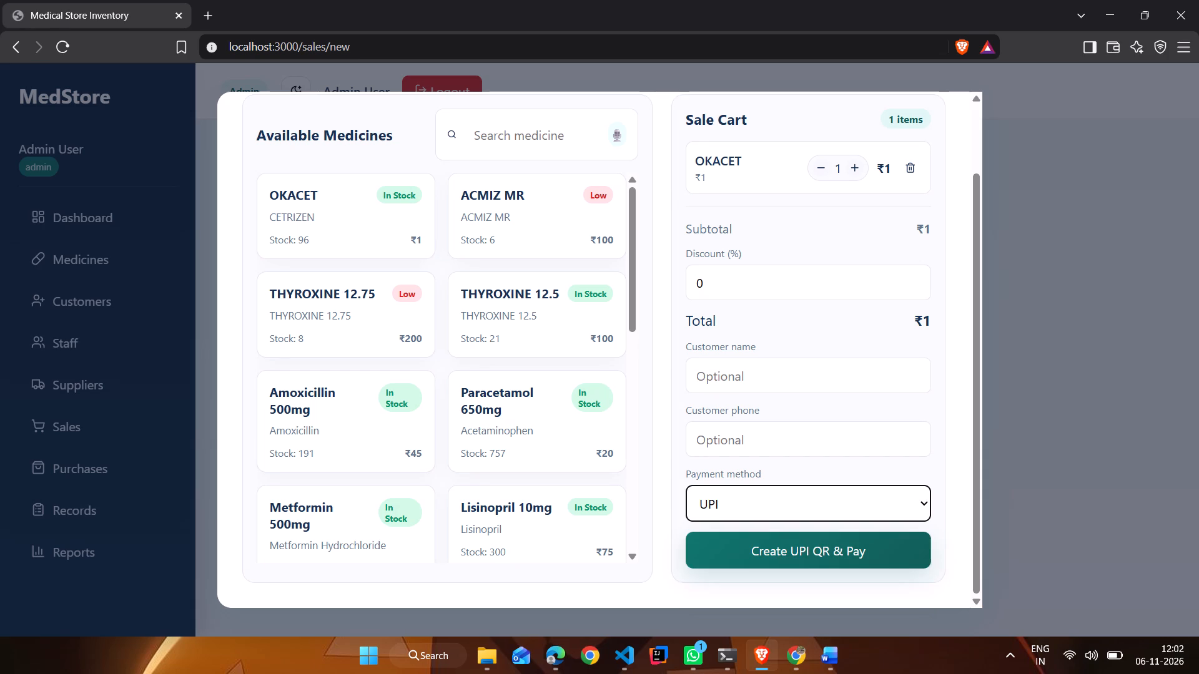
{"action": "left_click", "coordinate": [827, 555]}
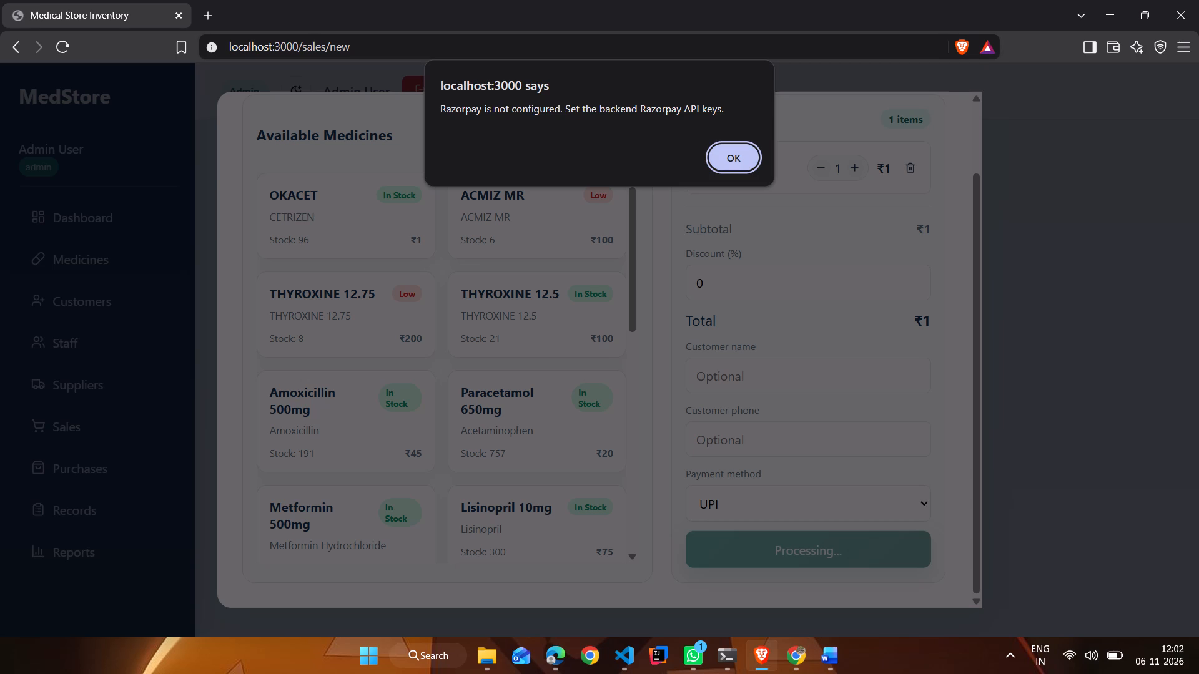
{"action": "key", "text": "shift+super+s"}
{"action": "left_click_drag", "start_coordinate": [418, 47], "coordinate": [846, 377]}
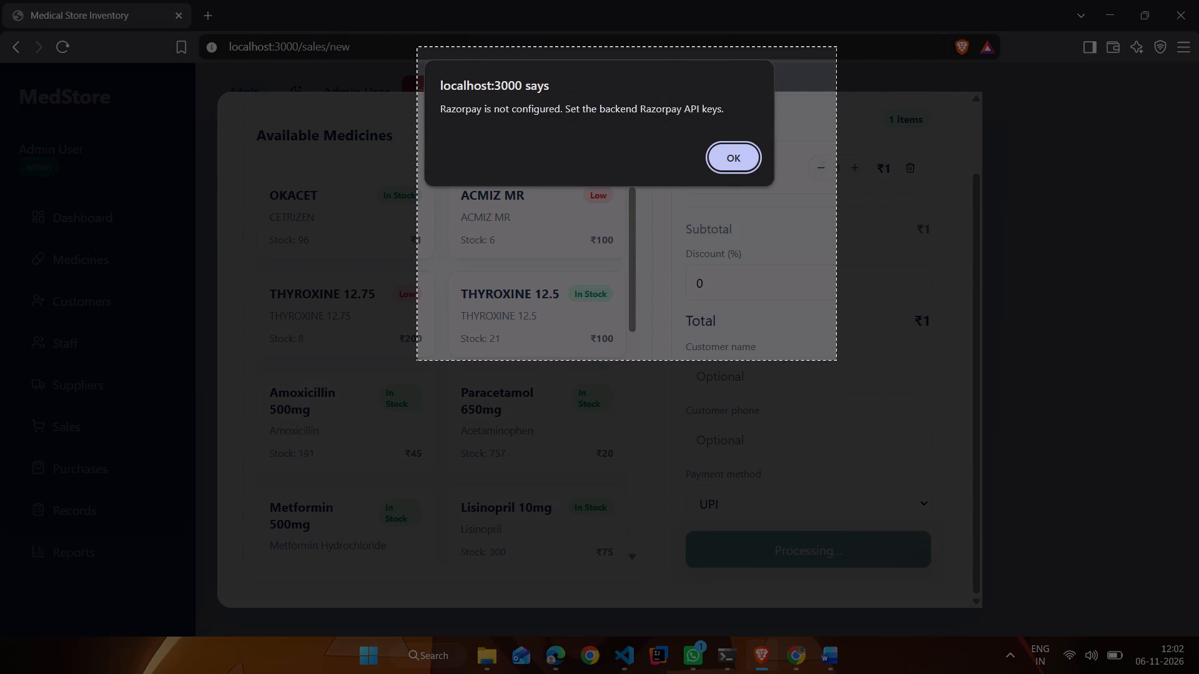
{"action": "left_click_drag", "start_coordinate": [846, 377], "coordinate": [982, 590]}
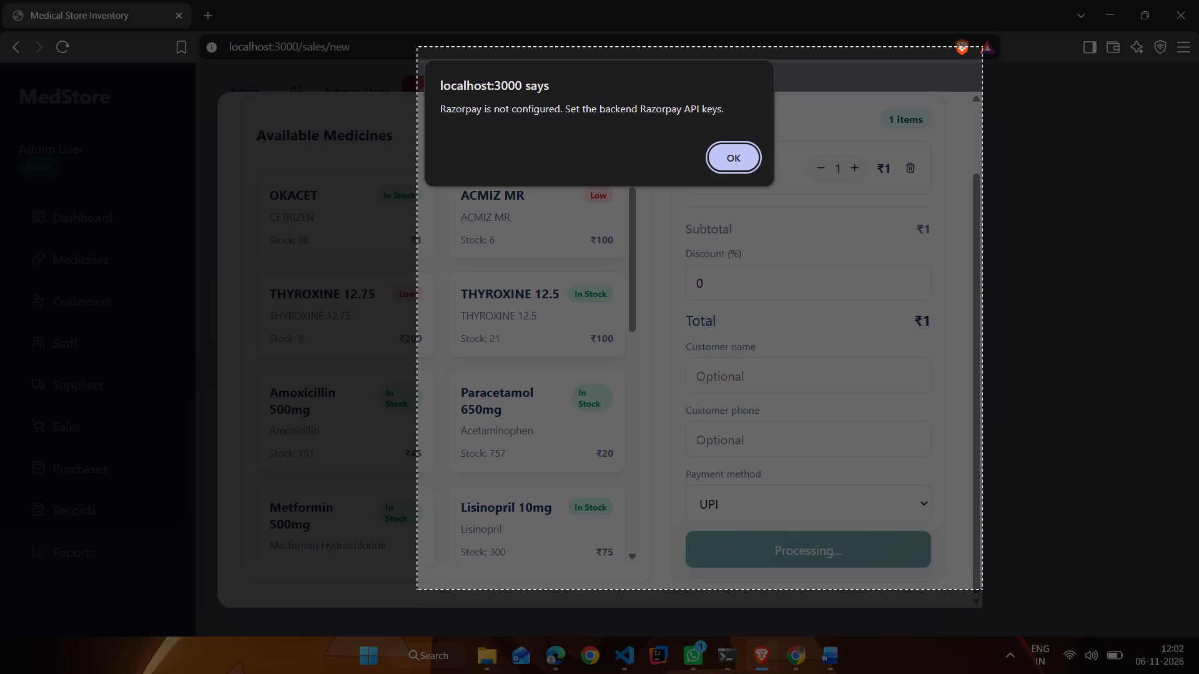
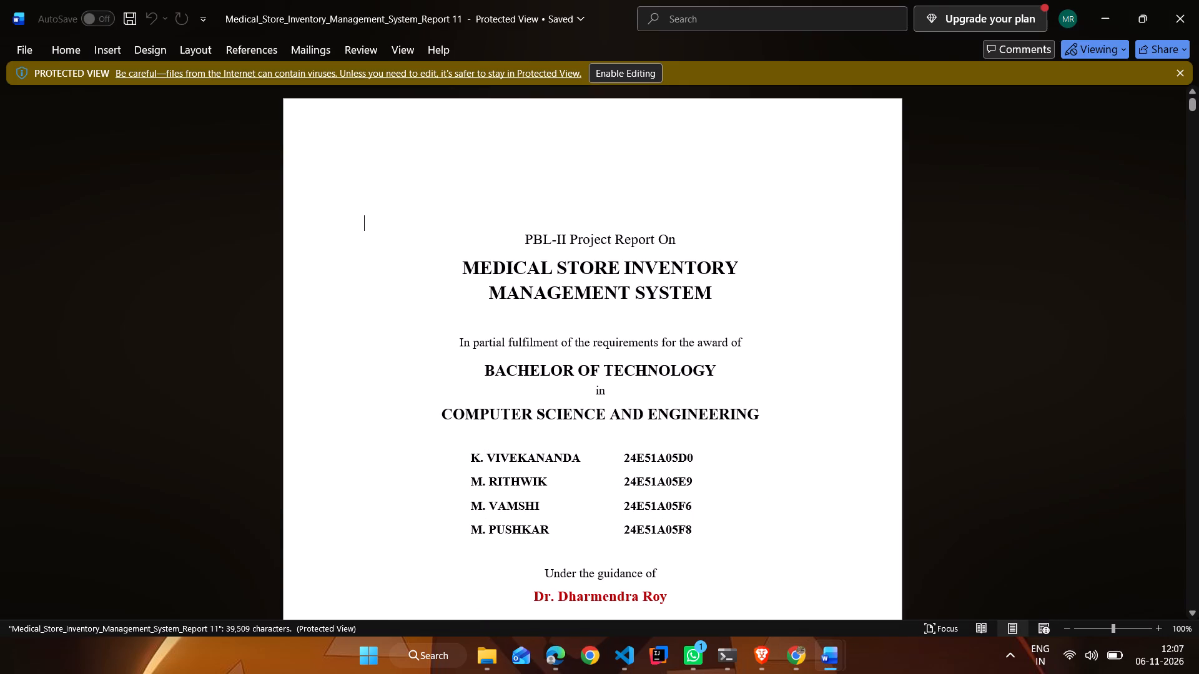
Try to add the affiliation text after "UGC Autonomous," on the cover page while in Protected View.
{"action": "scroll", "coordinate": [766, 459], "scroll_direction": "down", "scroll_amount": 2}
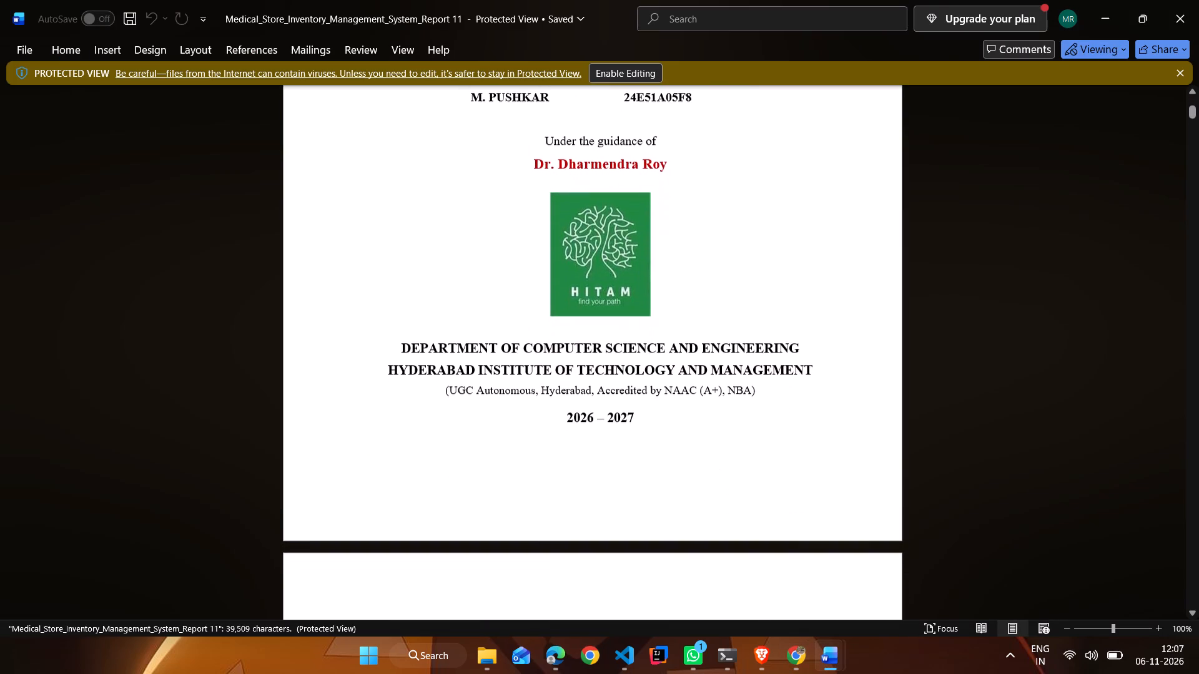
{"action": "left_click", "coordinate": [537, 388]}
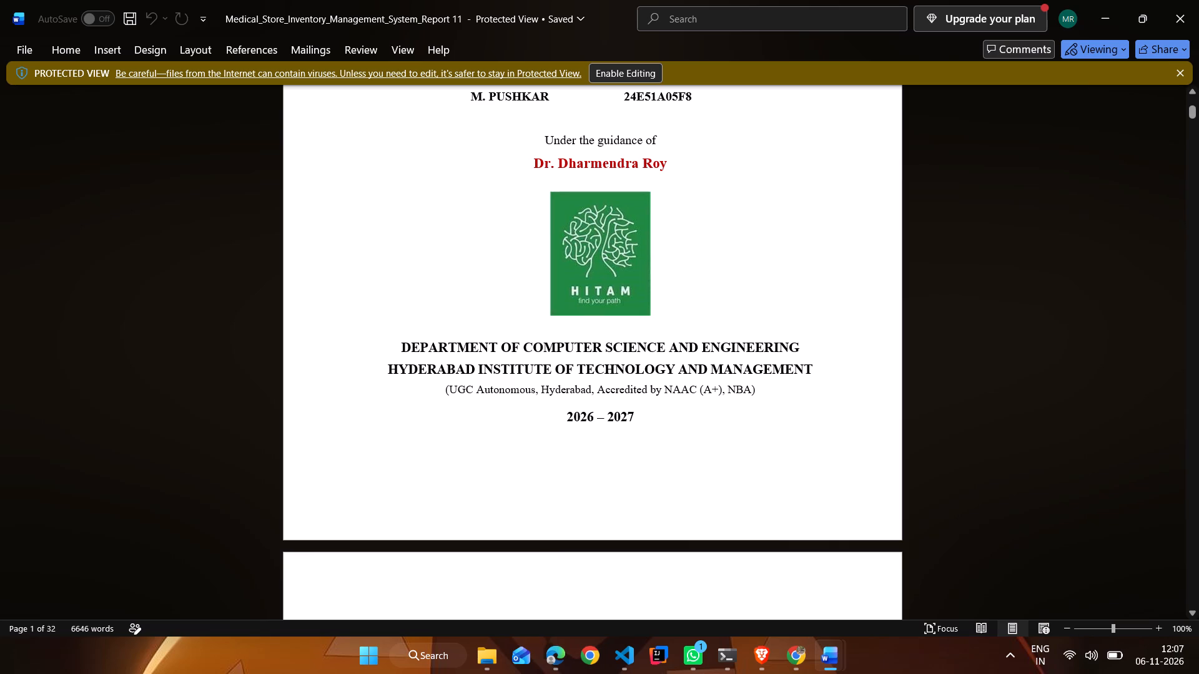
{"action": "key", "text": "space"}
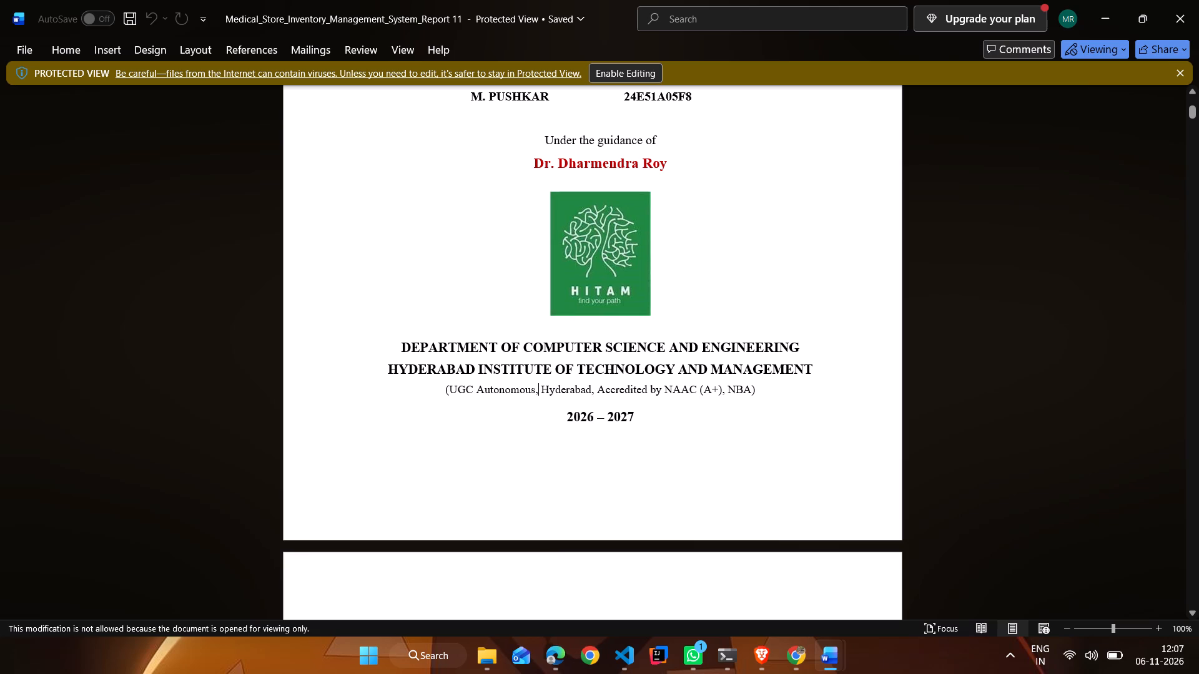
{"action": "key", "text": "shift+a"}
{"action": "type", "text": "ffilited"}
Enable editing for the downloaded report.
{"action": "left_click", "coordinate": [628, 74]}
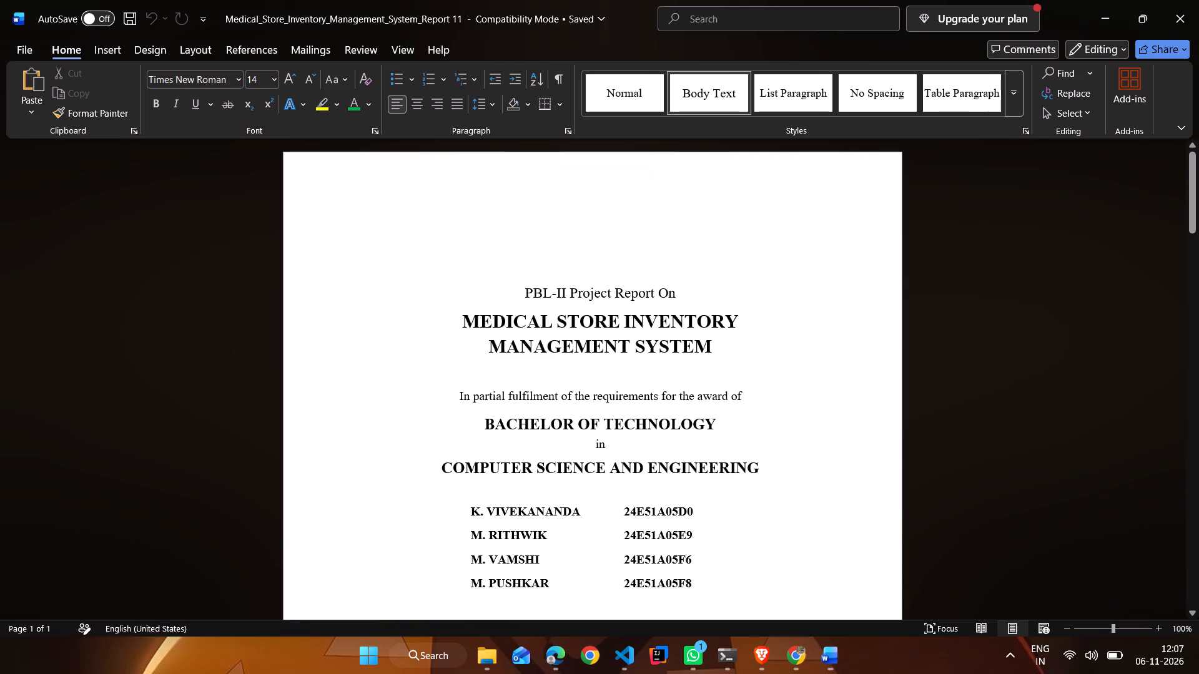
Insert "Affiliated to JNTUH," between "UGC Autonomous," and "Hyderabad" in the accreditation line at the bottom of the cover page.
{"action": "scroll", "coordinate": [568, 461], "scroll_direction": "down", "scroll_amount": 2}
{"action": "scroll", "coordinate": [568, 461], "scroll_direction": "up", "scroll_amount": 1}
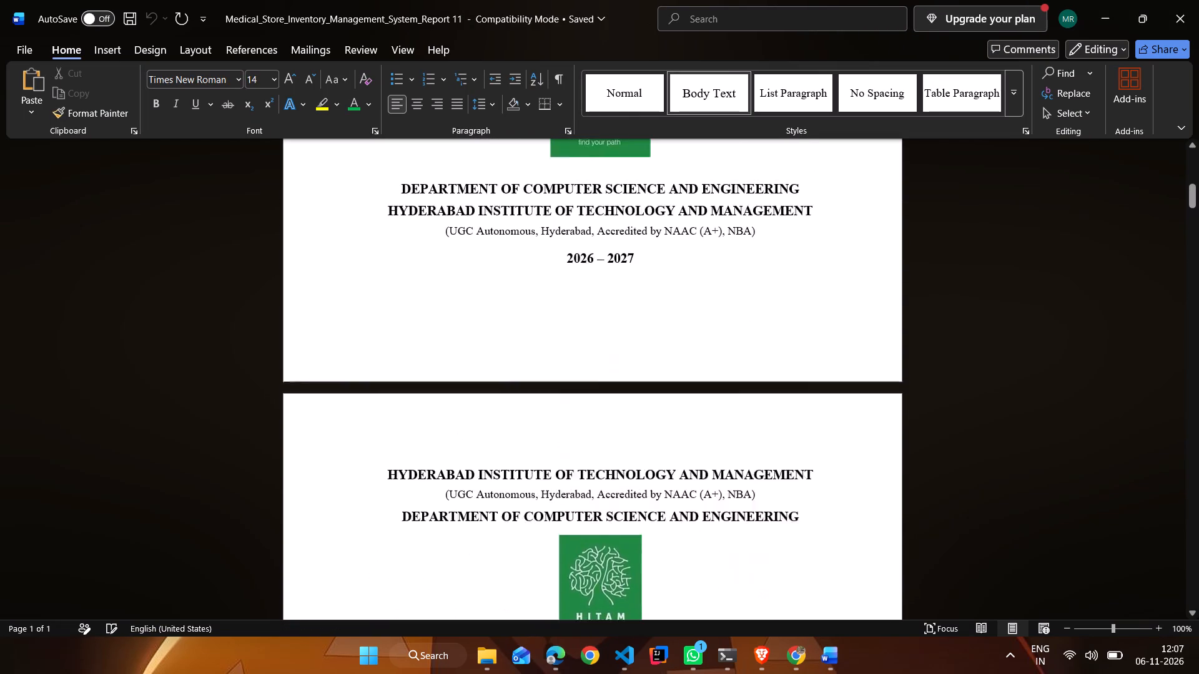
{"action": "left_click", "coordinate": [540, 344]}
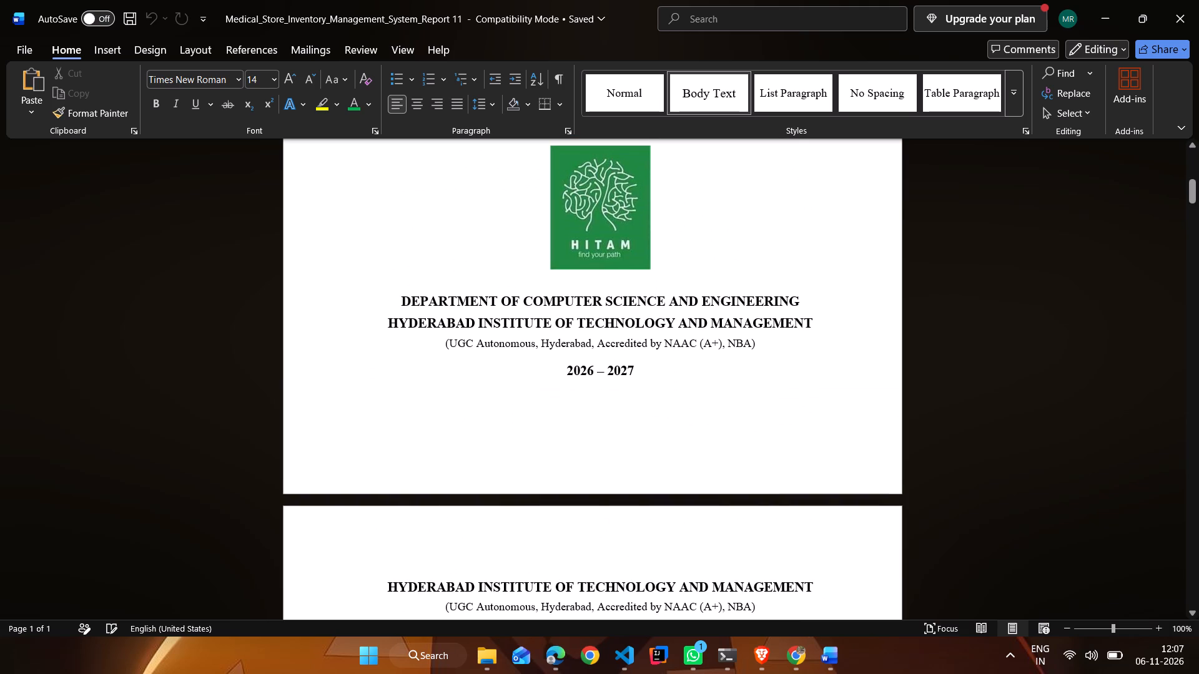
{"action": "key", "text": "shift+a"}
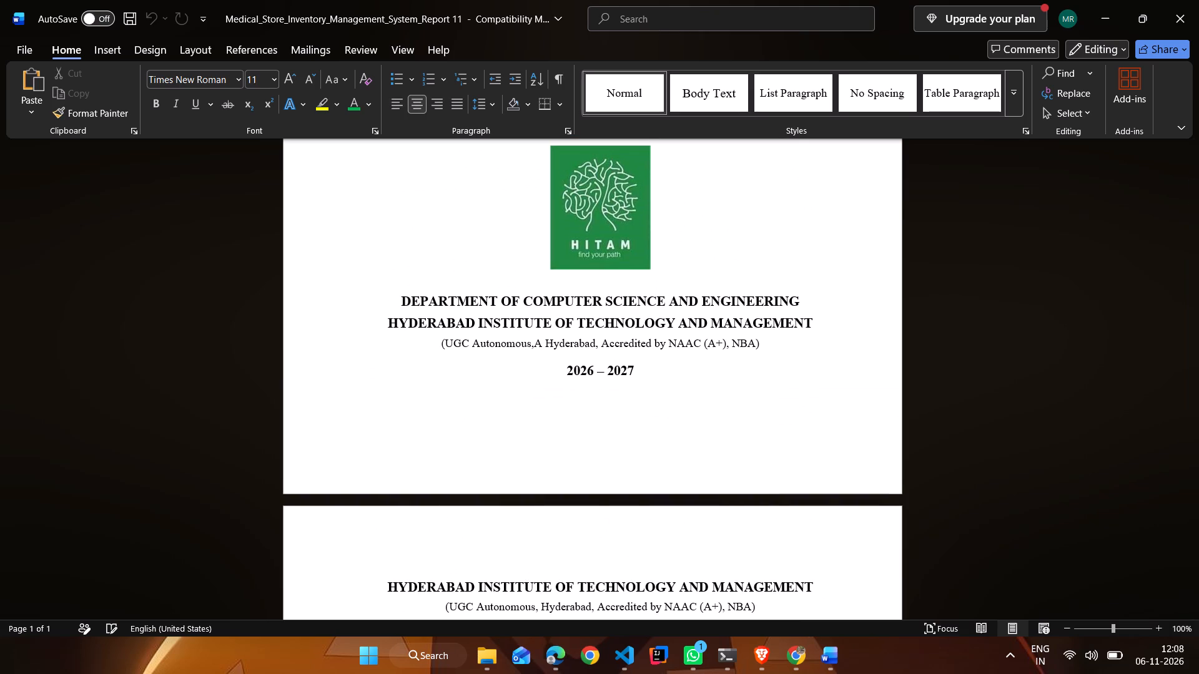
{"action": "type", "text": "ff"}
{"action": "key", "text": "Left"}
{"action": "key", "text": "Left"}
{"action": "key", "text": "Left"}
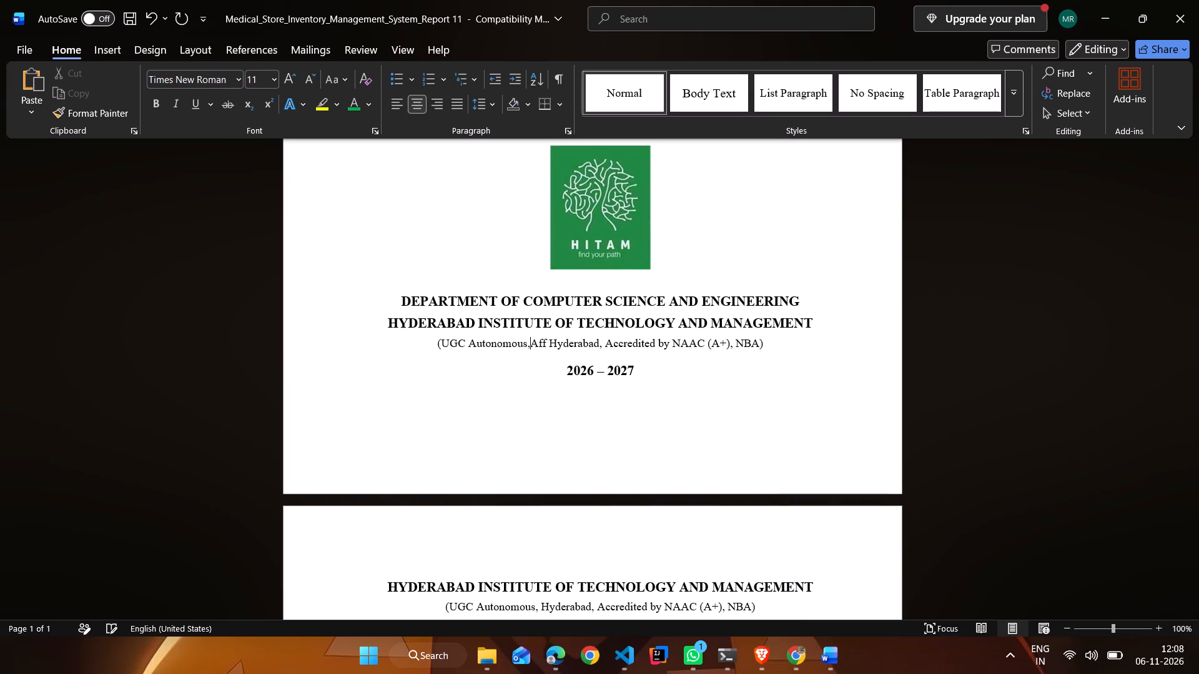
{"action": "key", "text": "space"}
{"action": "key", "text": "Right"}
{"action": "key", "text": "Right"}
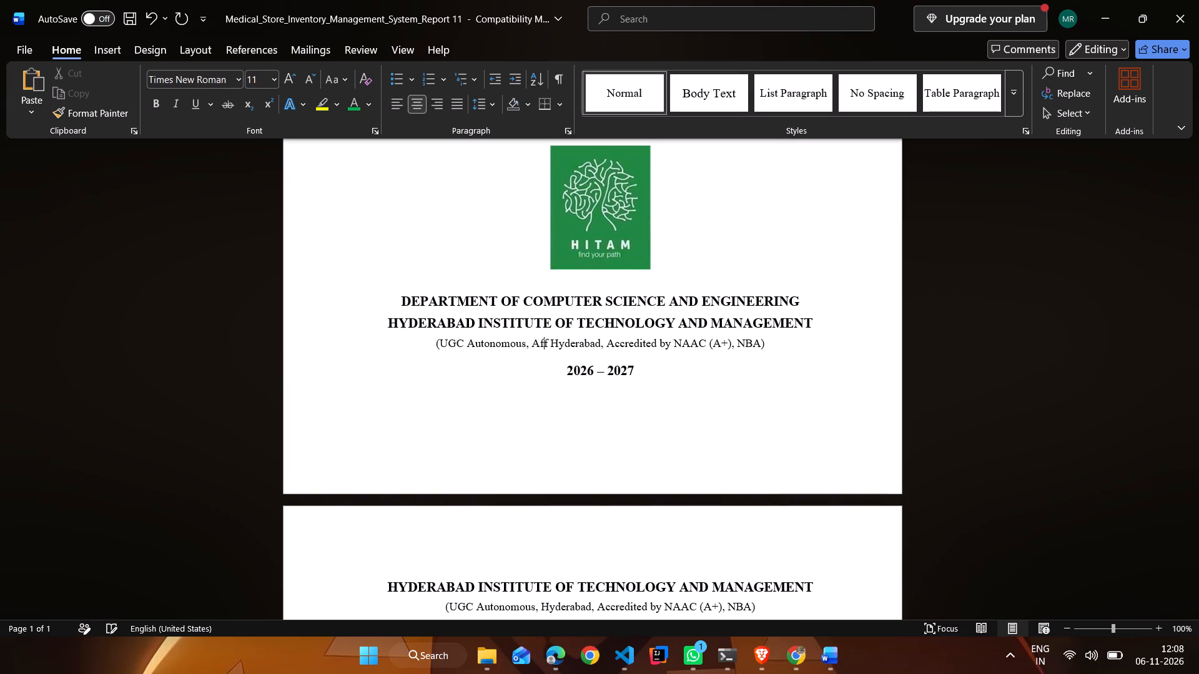
{"action": "key", "text": "Right"}
{"action": "type", "text": "ili"}
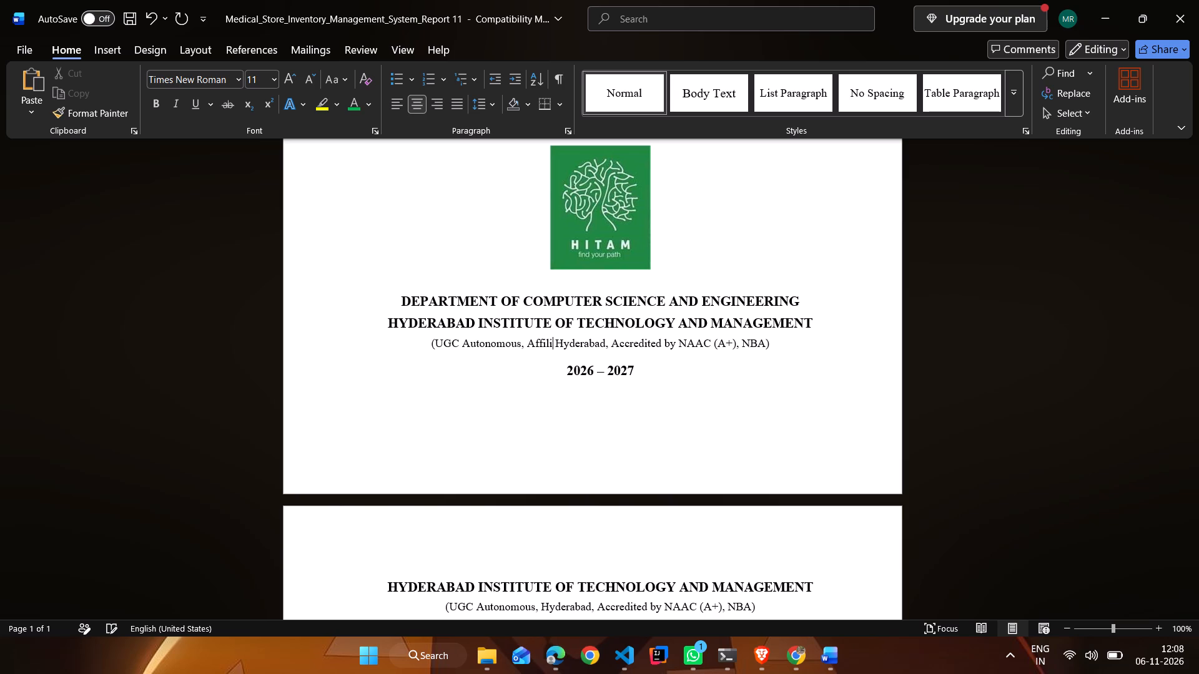
{"action": "type", "text": "ated"}
{"action": "key", "text": "space"}
{"action": "type", "text": "to"}
{"action": "key", "text": "space"}
{"action": "type", "text": "JNTU"}
{"action": "key", "text": "shift+h"}
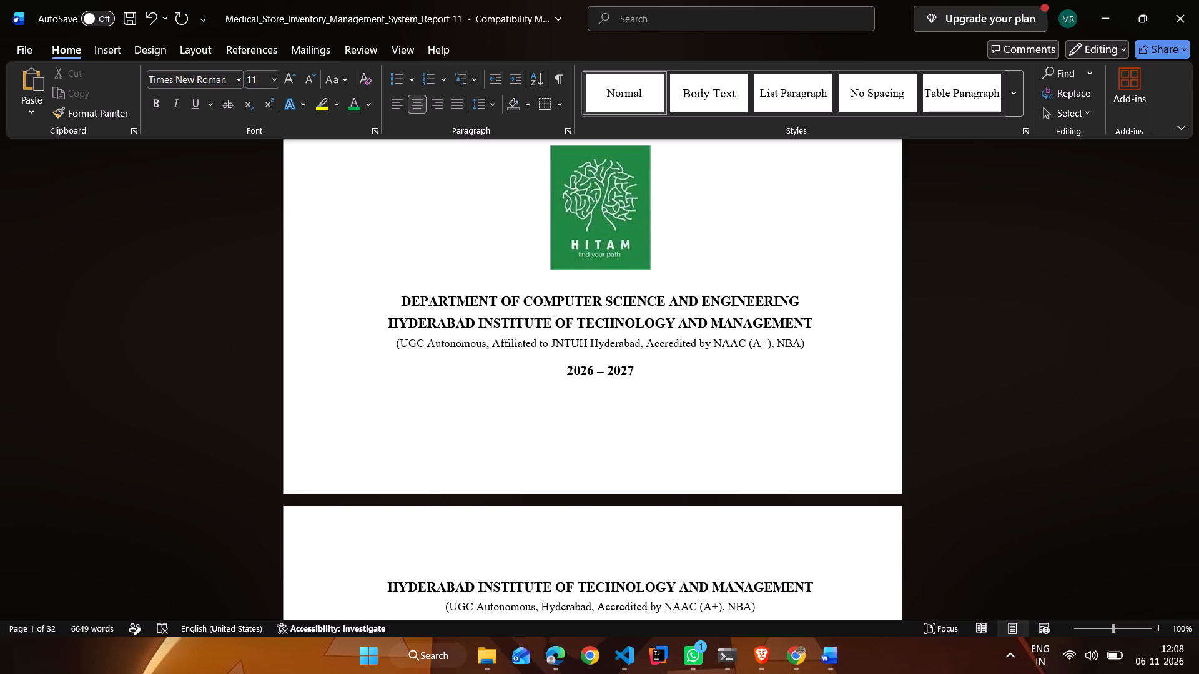
{"action": "key", "text": "comma"}
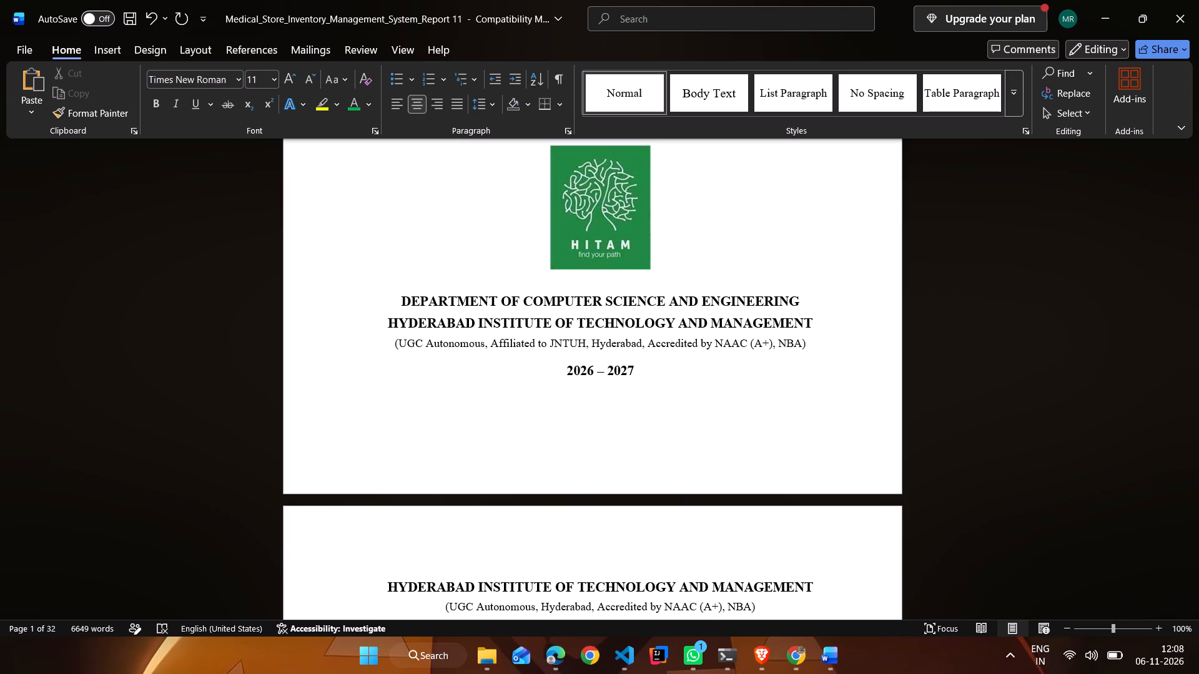
Delete "Hyderabad," from the cover page's accreditation line.
{"action": "key", "text": "Right"}
{"action": "key", "text": "Right"}
{"action": "key", "text": "Right"}
{"action": "key", "text": "Right"}
{"action": "key", "text": "Right"}
{"action": "key", "text": "Right"}
{"action": "key", "text": "Right"}
{"action": "key", "text": "Right"}
{"action": "key", "text": "Right"}
{"action": "key", "text": "Right"}
{"action": "key", "text": "Right"}
{"action": "key", "text": "BackSpace"}
{"action": "key", "text": "BackSpace"}
{"action": "key", "text": "BackSpace"}
{"action": "key", "text": "BackSpace"}
{"action": "key", "text": "BackSpace"}
{"action": "key", "text": "BackSpace"}
{"action": "key", "text": "BackSpace"}
{"action": "key", "text": "BackSpace"}
{"action": "key", "text": "BackSpace"}
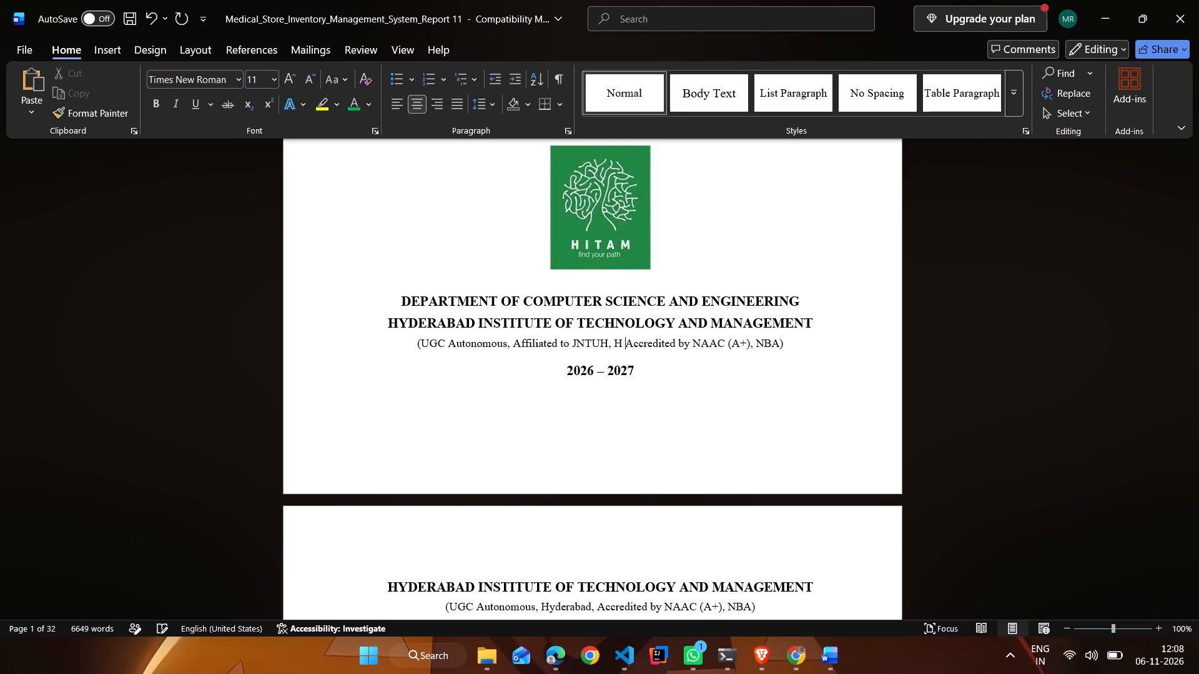
{"action": "key", "text": "BackSpace"}
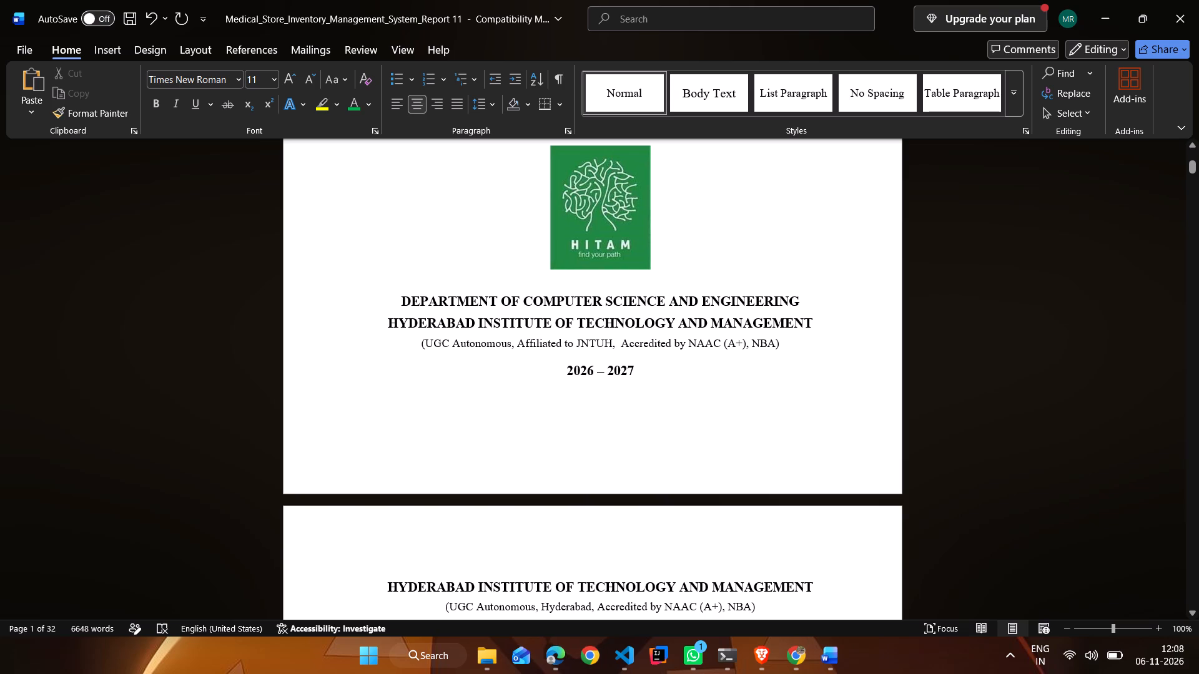
Colour the cover page's institute name and the accreditation line beneath it with the standard green font colour.
{"action": "left_click_drag", "start_coordinate": [385, 320], "coordinate": [793, 344]}
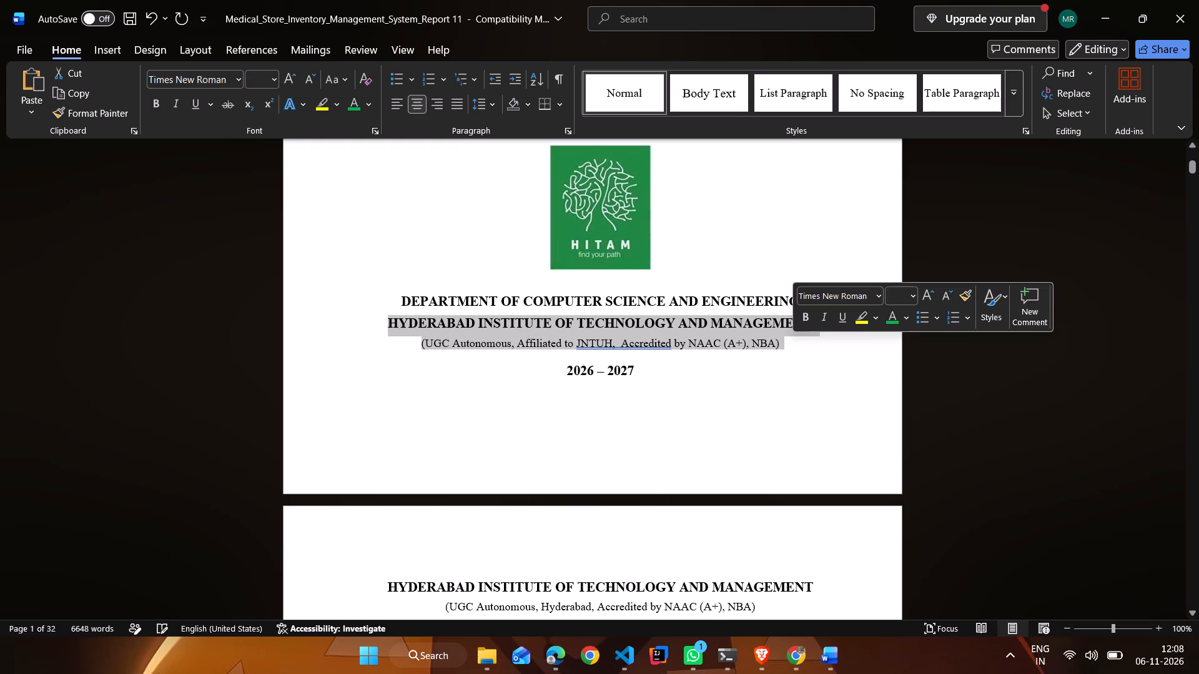
{"action": "left_click", "coordinate": [904, 313]}
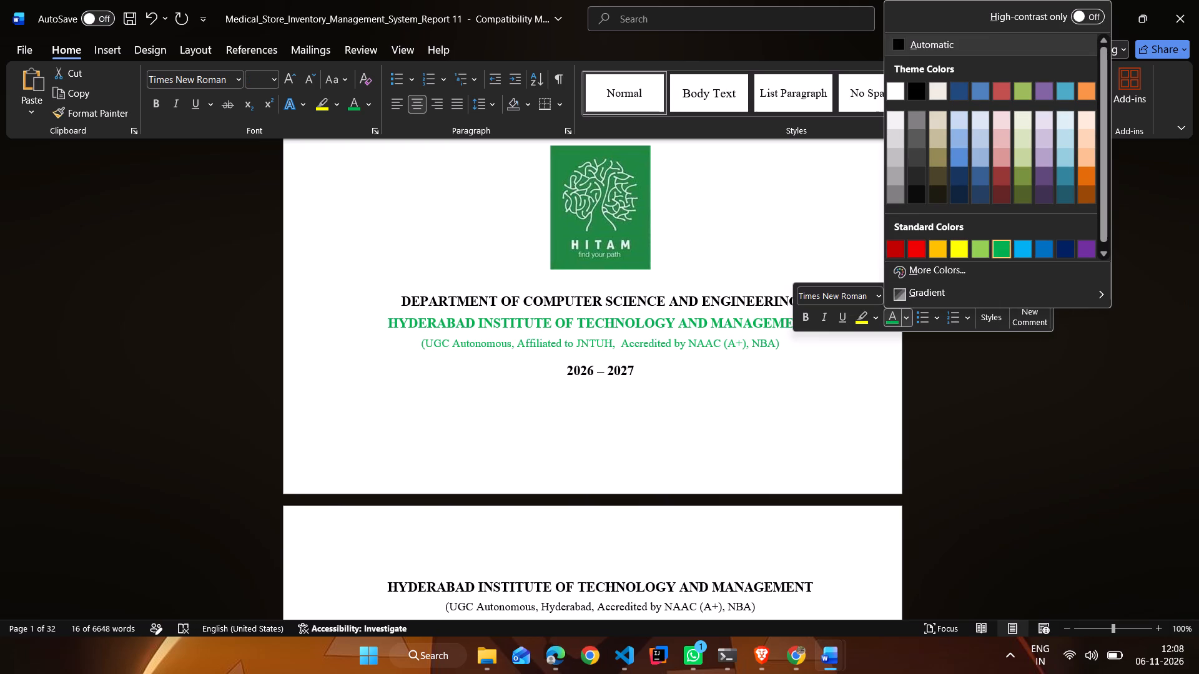
{"action": "left_click", "coordinate": [1001, 248]}
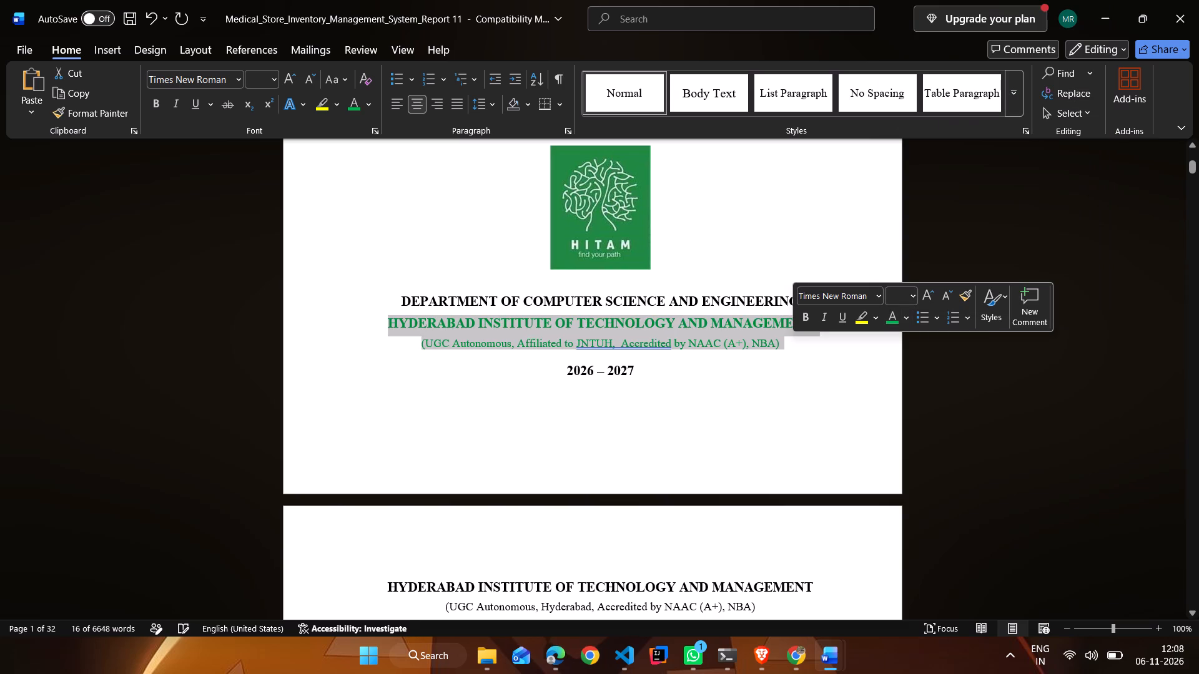
{"action": "left_click", "coordinate": [829, 401]}
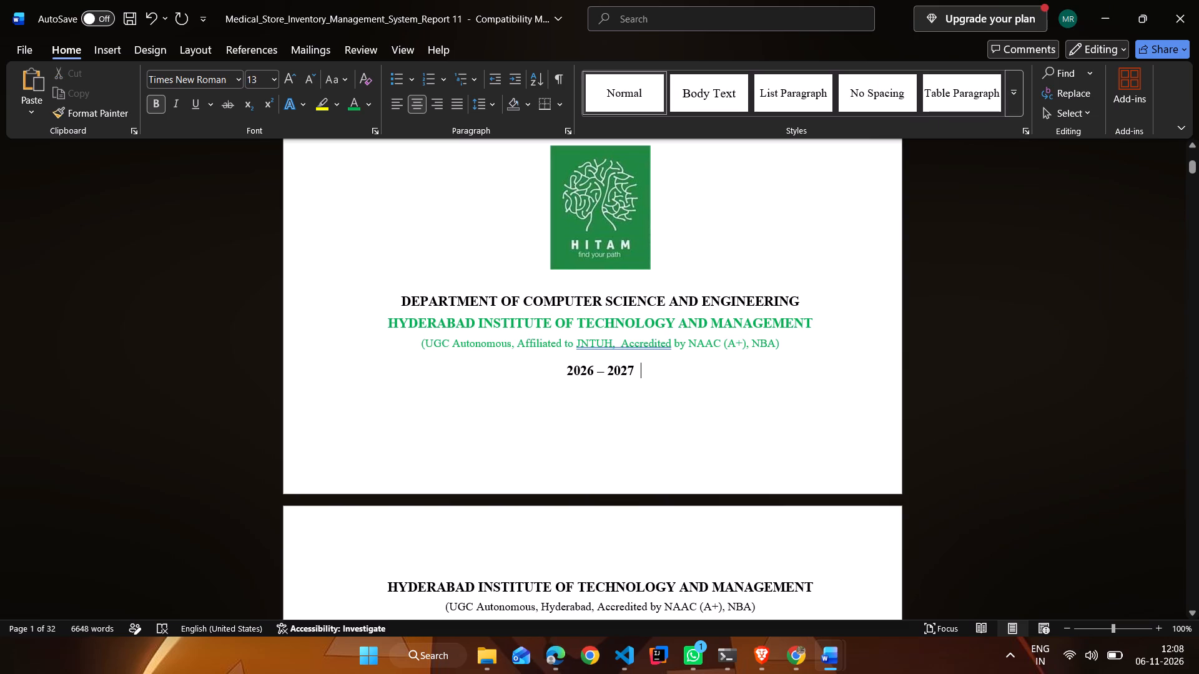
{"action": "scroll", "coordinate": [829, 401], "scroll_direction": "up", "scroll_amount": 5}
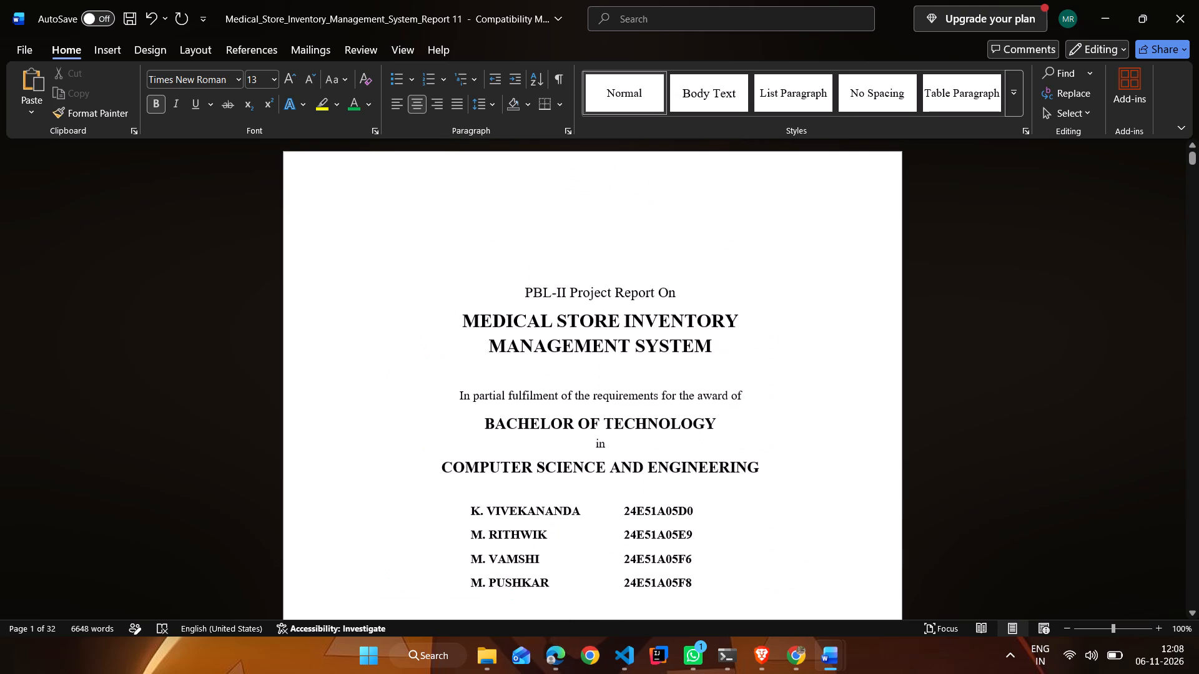
Review the report's front matter from the cover and certificate pages through the contents to the list of tables.
{"action": "scroll", "coordinate": [759, 353], "scroll_direction": "down", "scroll_amount": 1}
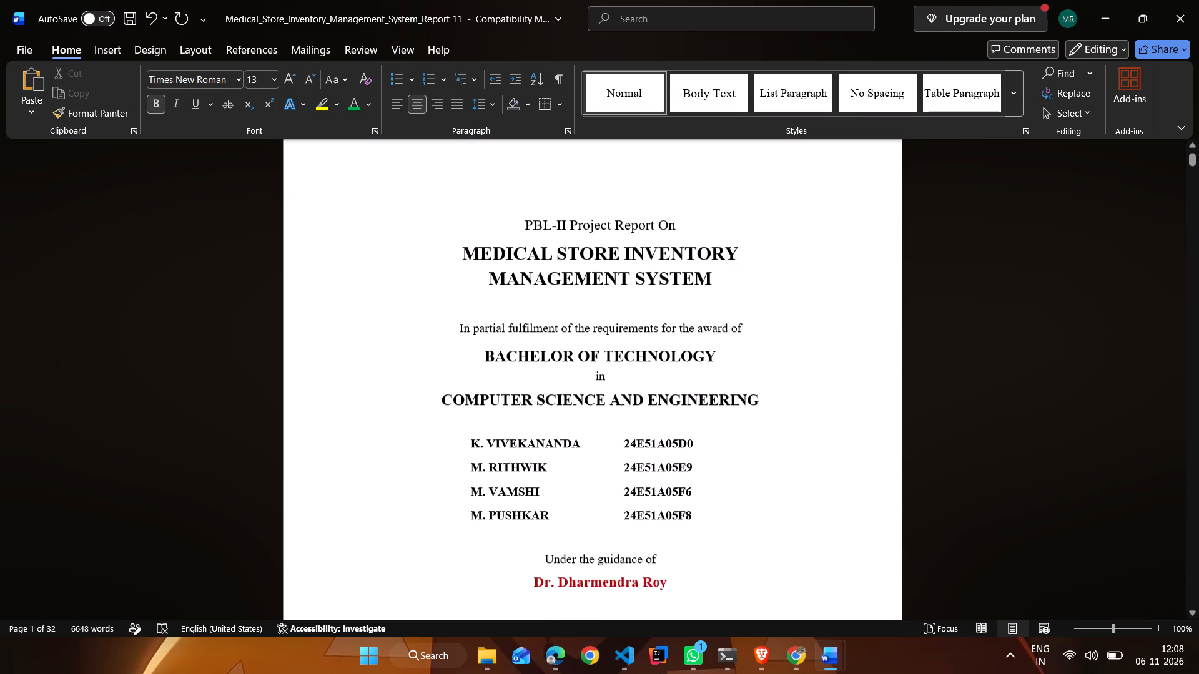
{"action": "scroll", "coordinate": [759, 353], "scroll_direction": "down", "scroll_amount": 1}
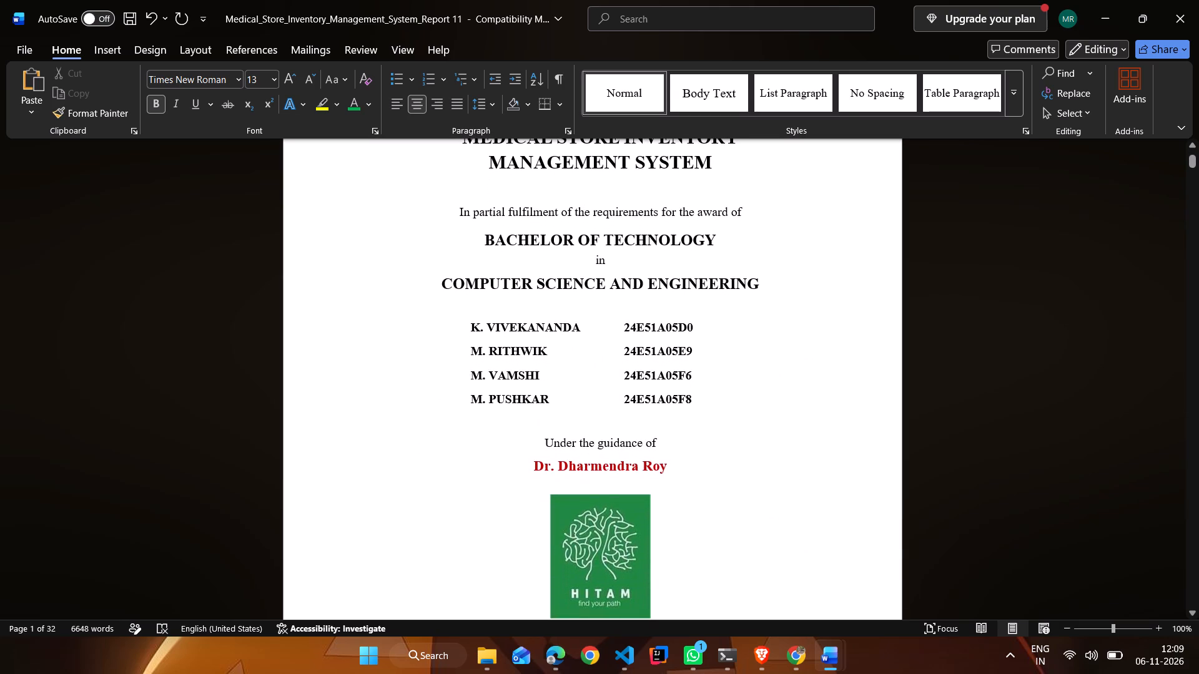
{"action": "scroll", "coordinate": [759, 353], "scroll_direction": "down", "scroll_amount": 1}
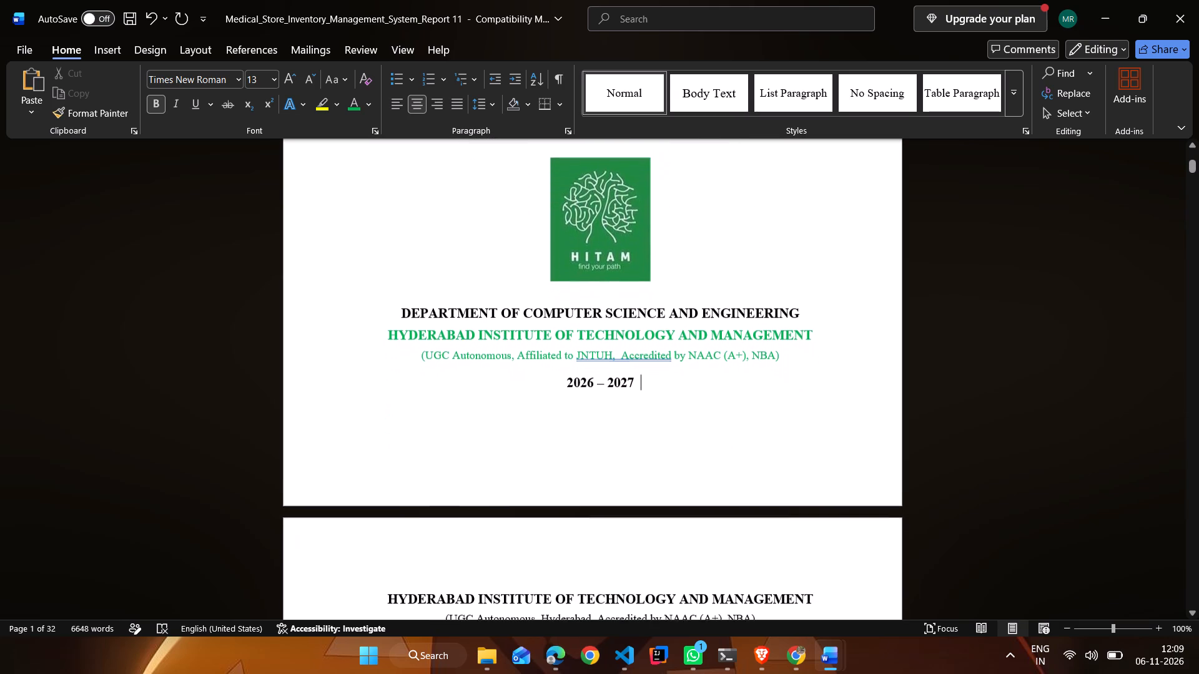
{"action": "scroll", "coordinate": [759, 353], "scroll_direction": "down", "scroll_amount": 1}
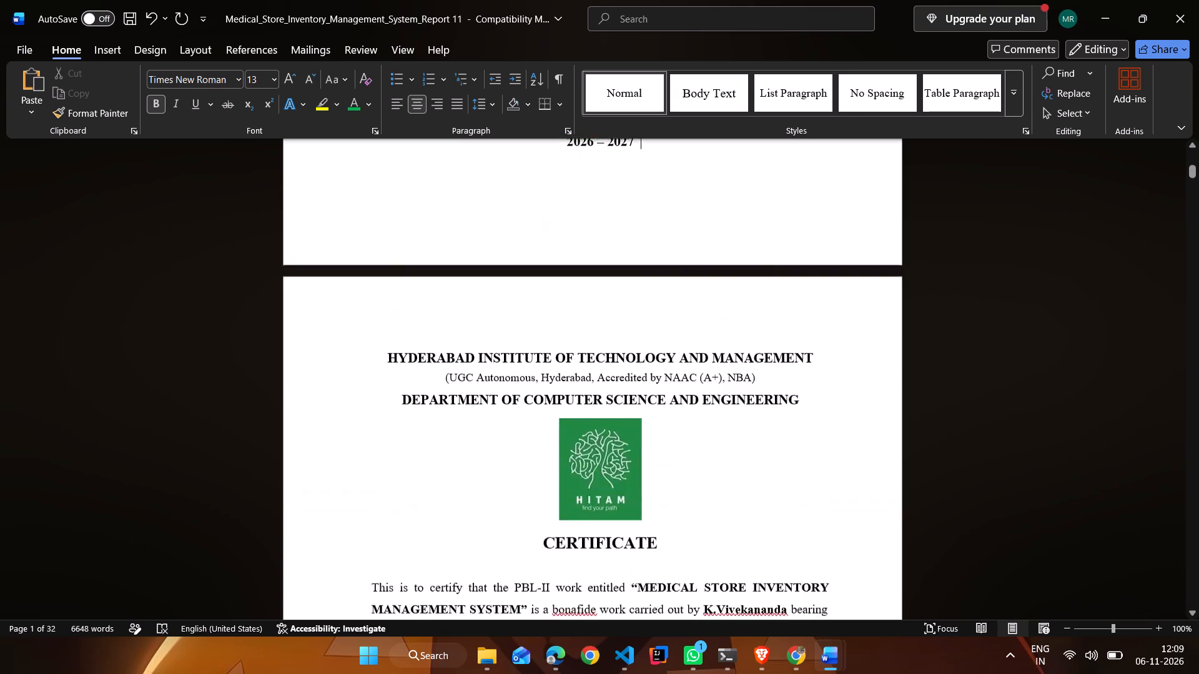
{"action": "scroll", "coordinate": [759, 353], "scroll_direction": "down", "scroll_amount": 3}
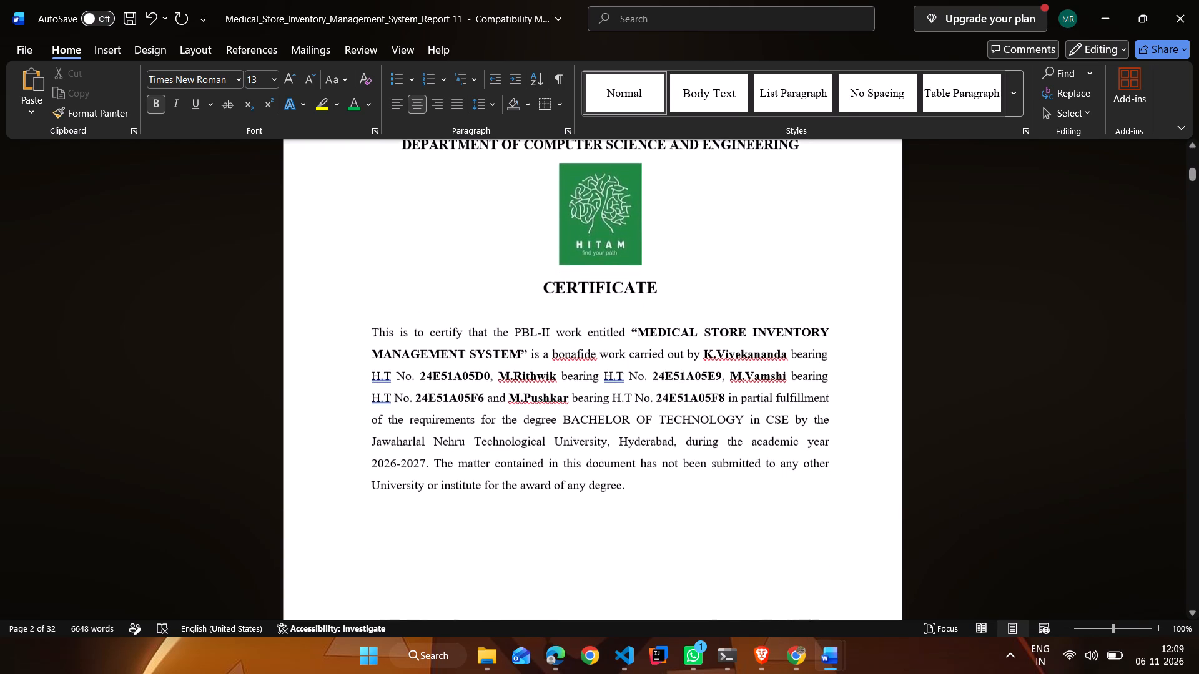
{"action": "scroll", "coordinate": [759, 353], "scroll_direction": "down", "scroll_amount": 2}
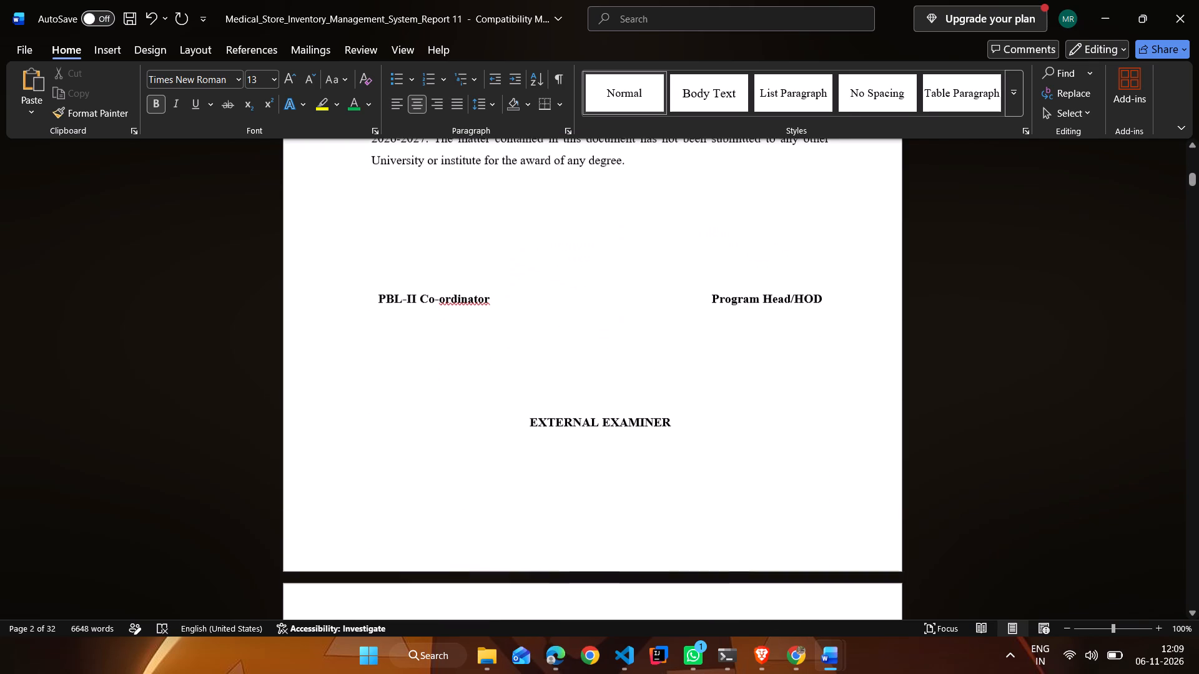
{"action": "scroll", "coordinate": [759, 353], "scroll_direction": "down", "scroll_amount": 2}
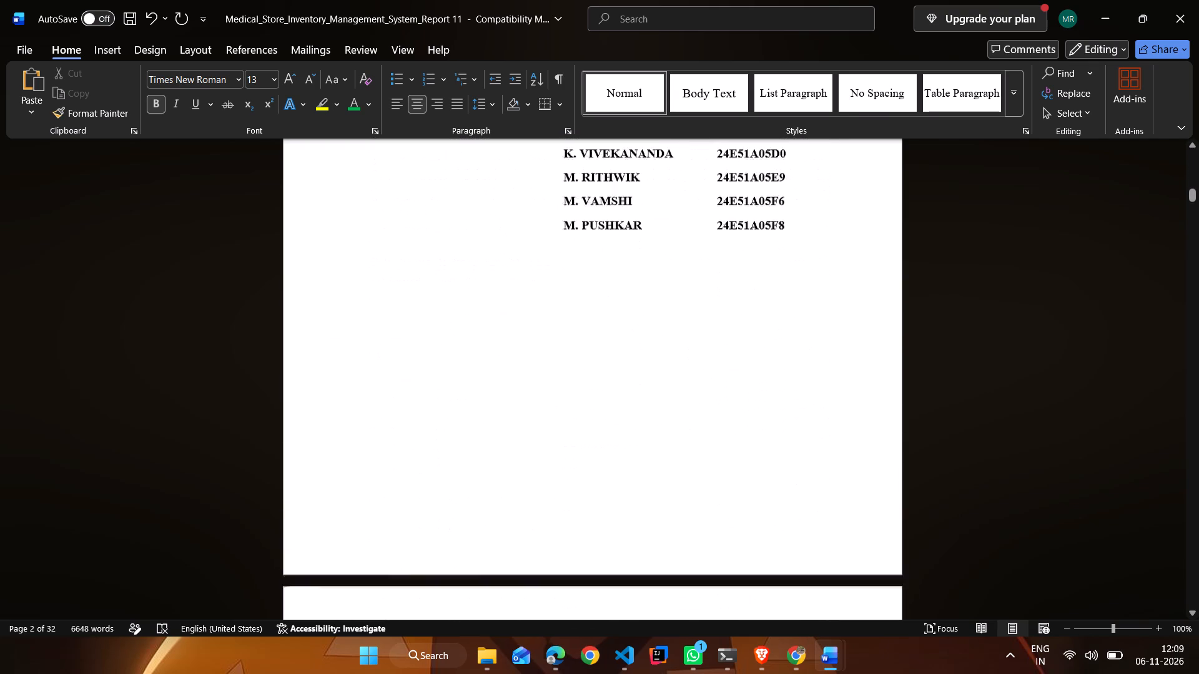
{"action": "scroll", "coordinate": [759, 353], "scroll_direction": "down", "scroll_amount": 2}
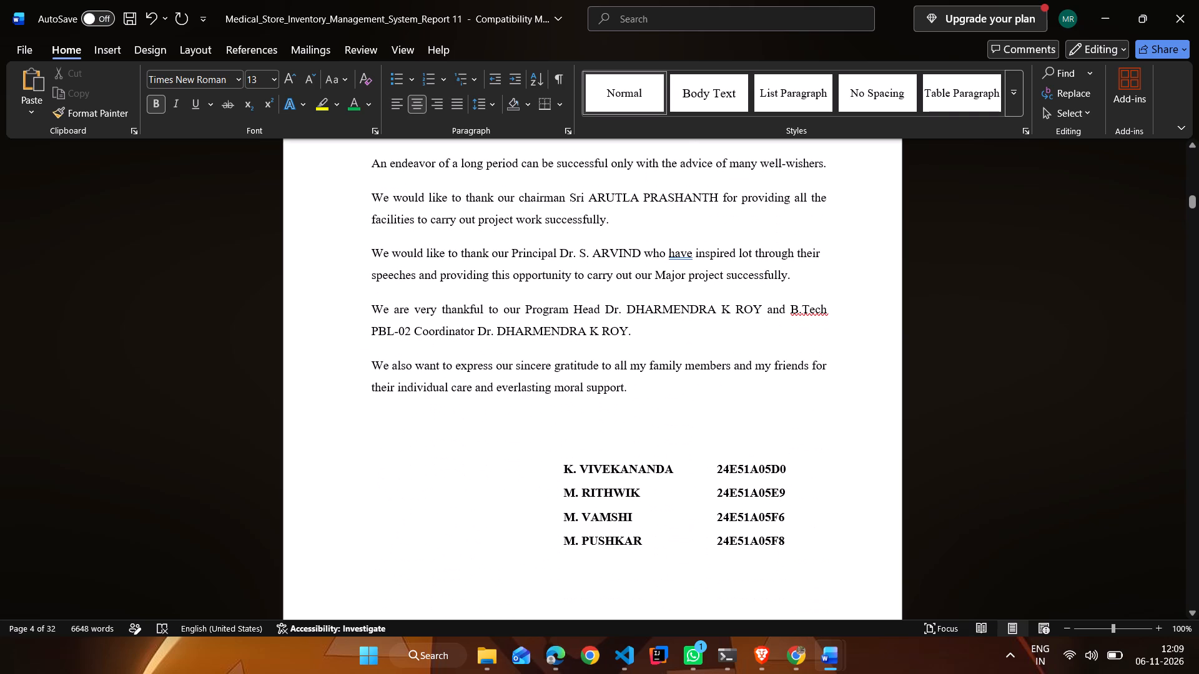
{"action": "scroll", "coordinate": [759, 353], "scroll_direction": "down", "scroll_amount": 1}
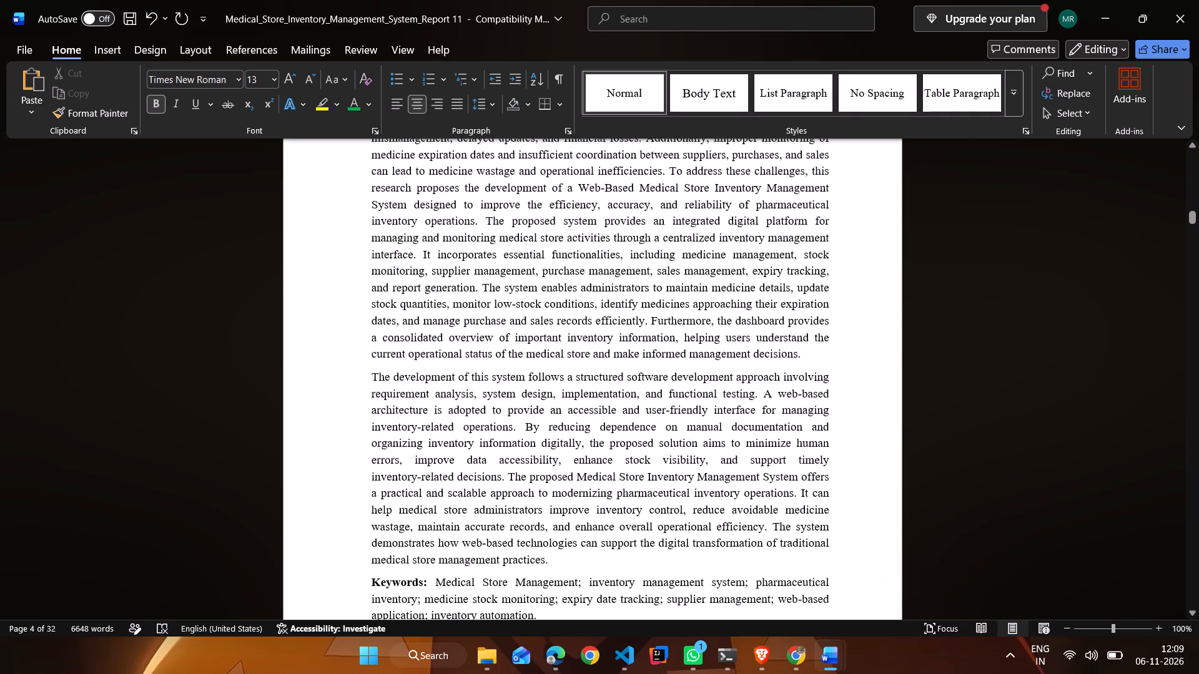
{"action": "scroll", "coordinate": [759, 353], "scroll_direction": "down", "scroll_amount": 1}
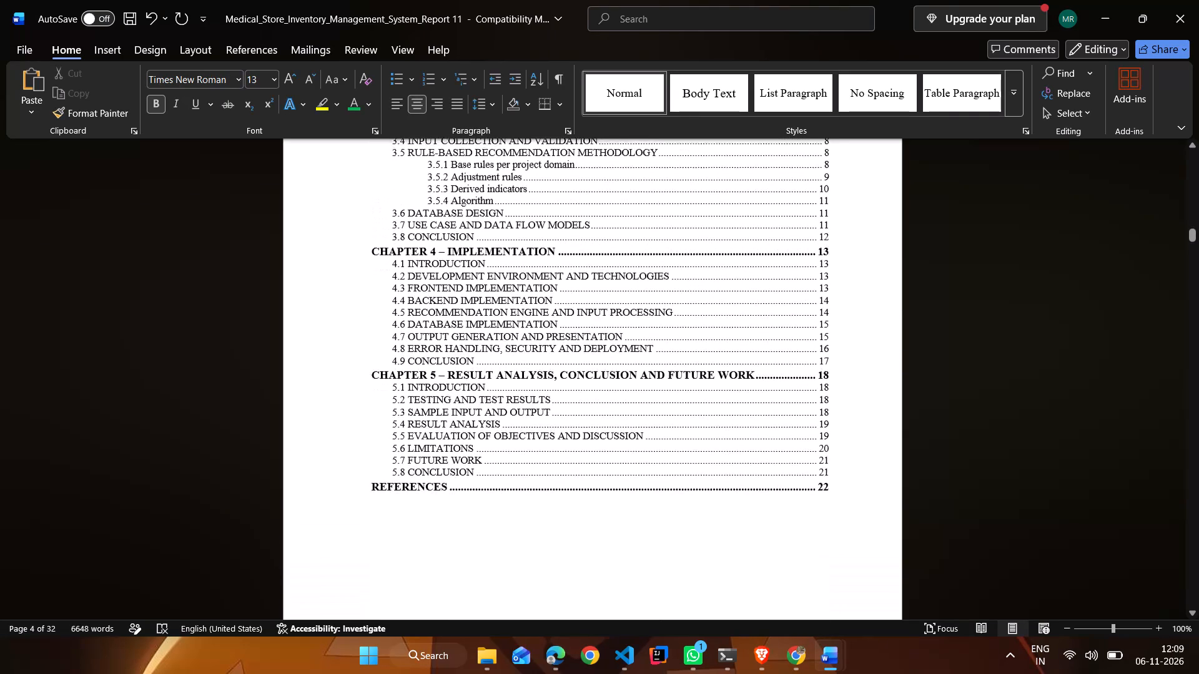
{"action": "scroll", "coordinate": [759, 353], "scroll_direction": "down", "scroll_amount": 1}
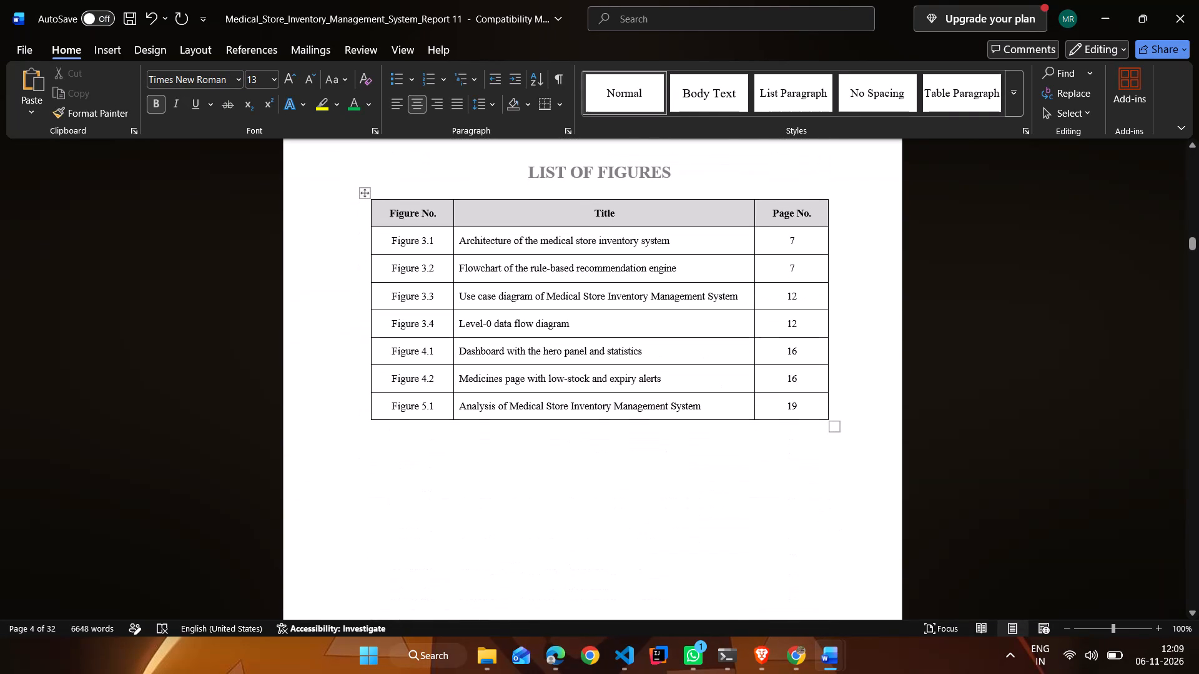
{"action": "scroll", "coordinate": [759, 353], "scroll_direction": "down", "scroll_amount": 2}
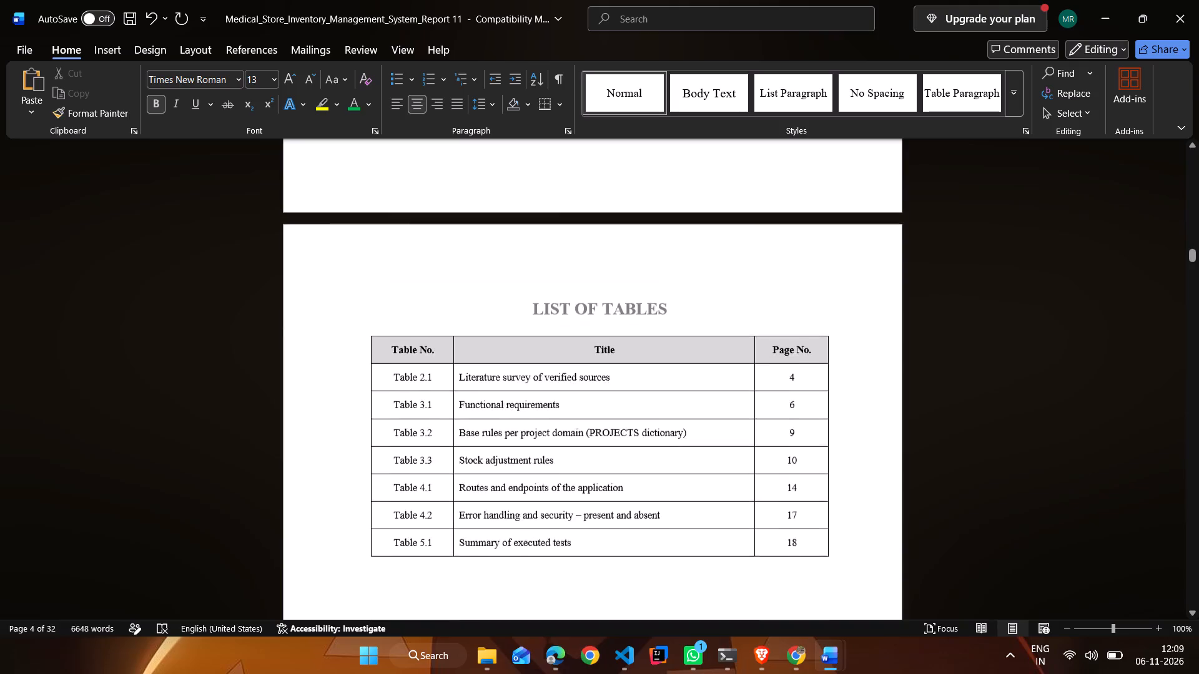
{"action": "scroll", "coordinate": [759, 353], "scroll_direction": "down", "scroll_amount": 1}
Export the report as a PDF named "Medical_Store_Inventory_Management_System_Report 22" in the Downloads folder.
{"action": "left_click", "coordinate": [26, 52]}
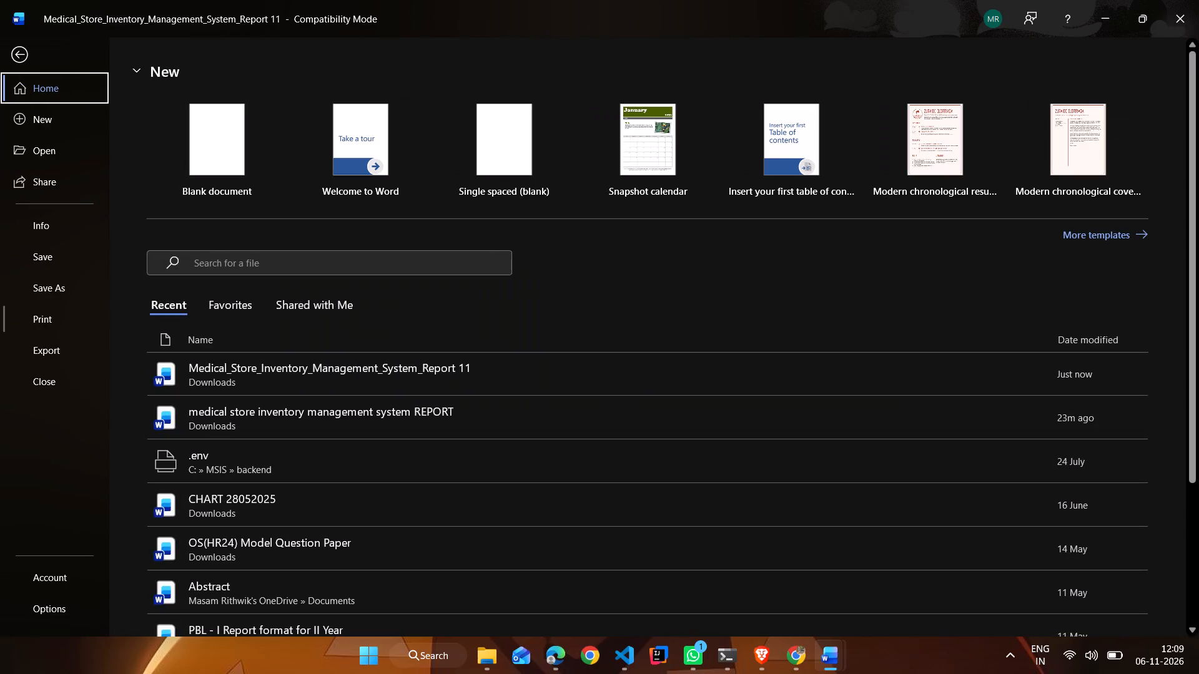
{"action": "left_click", "coordinate": [64, 291]}
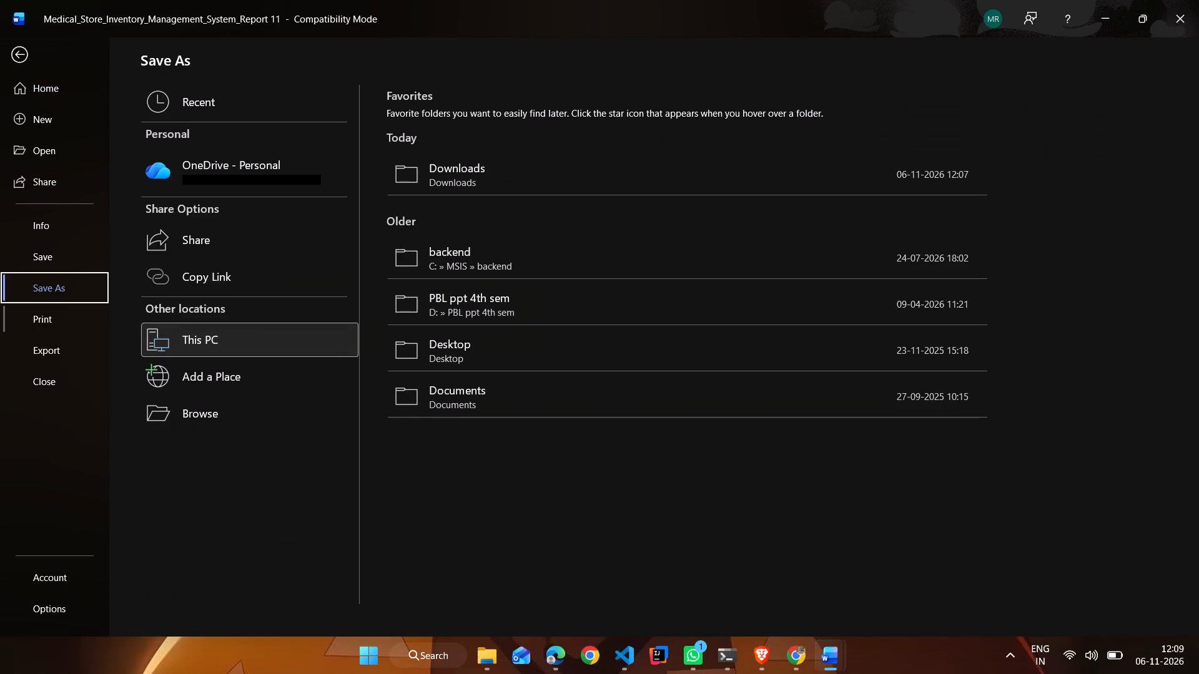
{"action": "left_click", "coordinate": [43, 346]}
{"action": "left_click", "coordinate": [430, 200]}
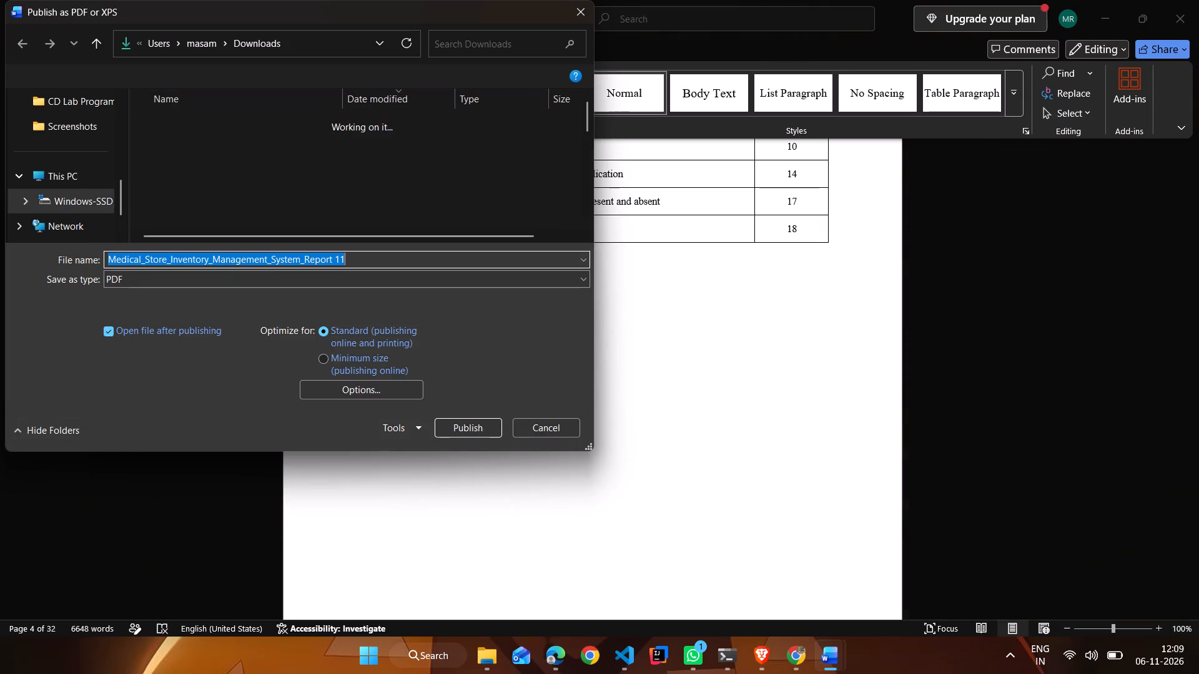
{"action": "left_click", "coordinate": [378, 256]}
{"action": "left_click", "coordinate": [378, 256]}
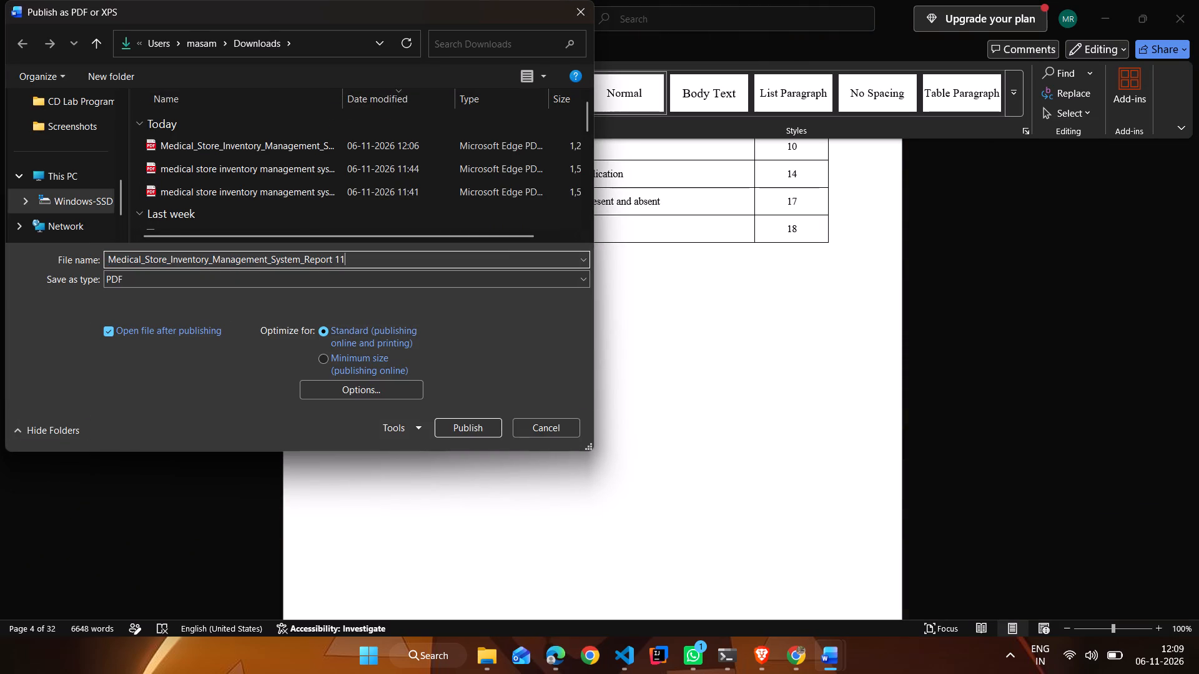
{"action": "key", "text": "BackSpace"}
{"action": "key", "text": "BackSpace"}
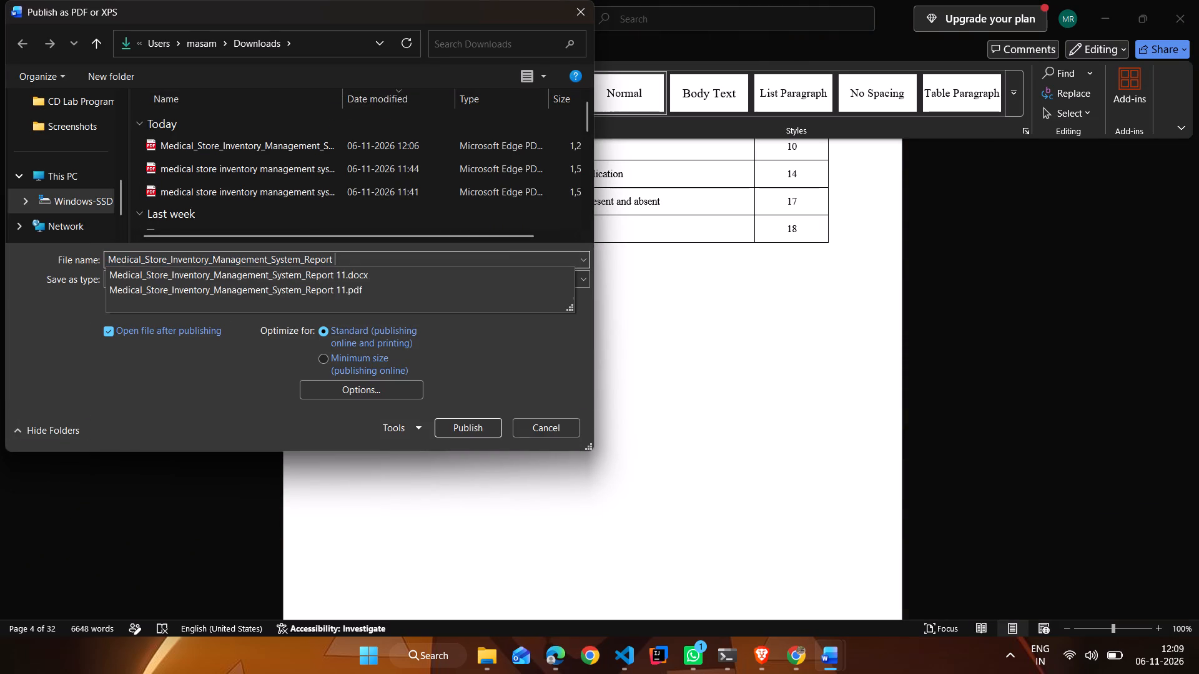
{"action": "key", "text": "shift+at"}
{"action": "key", "text": "BackSpace"}
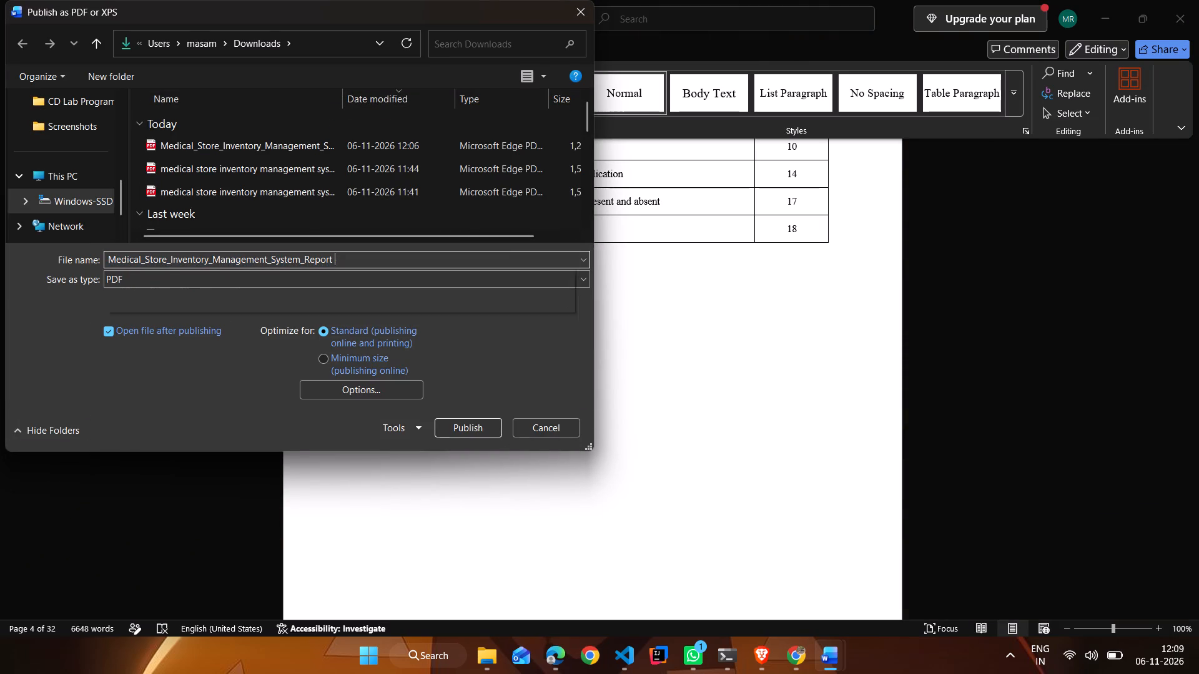
{"action": "type", "text": "22"}
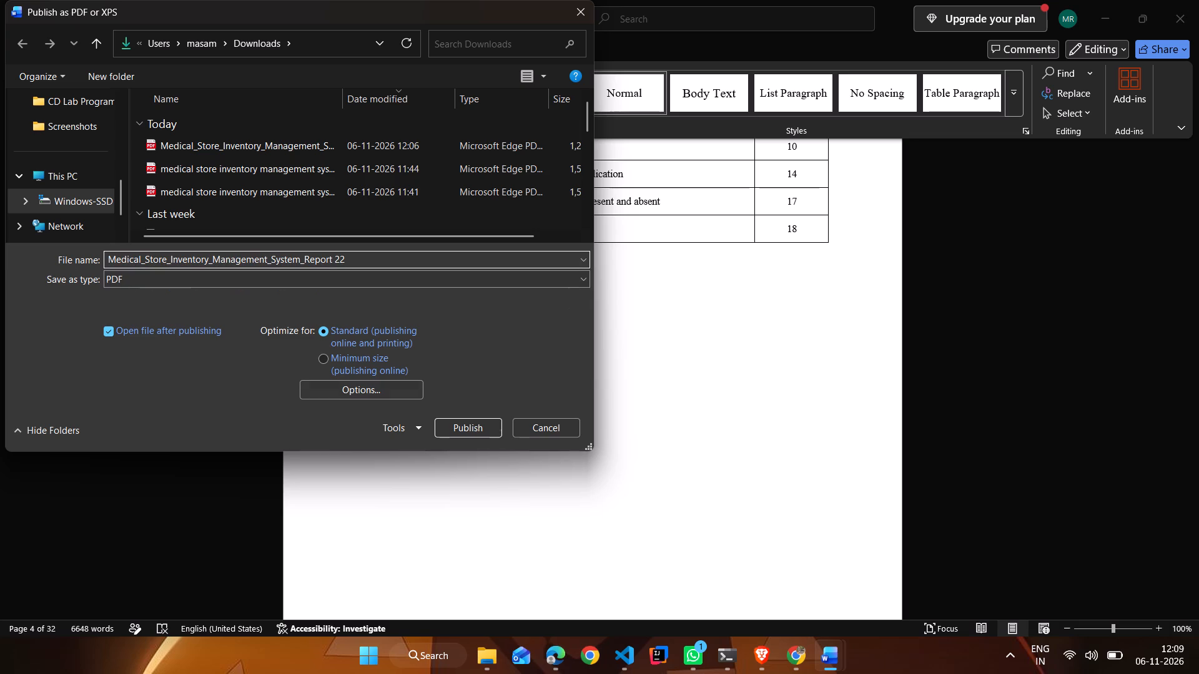
{"action": "left_click", "coordinate": [465, 431]}
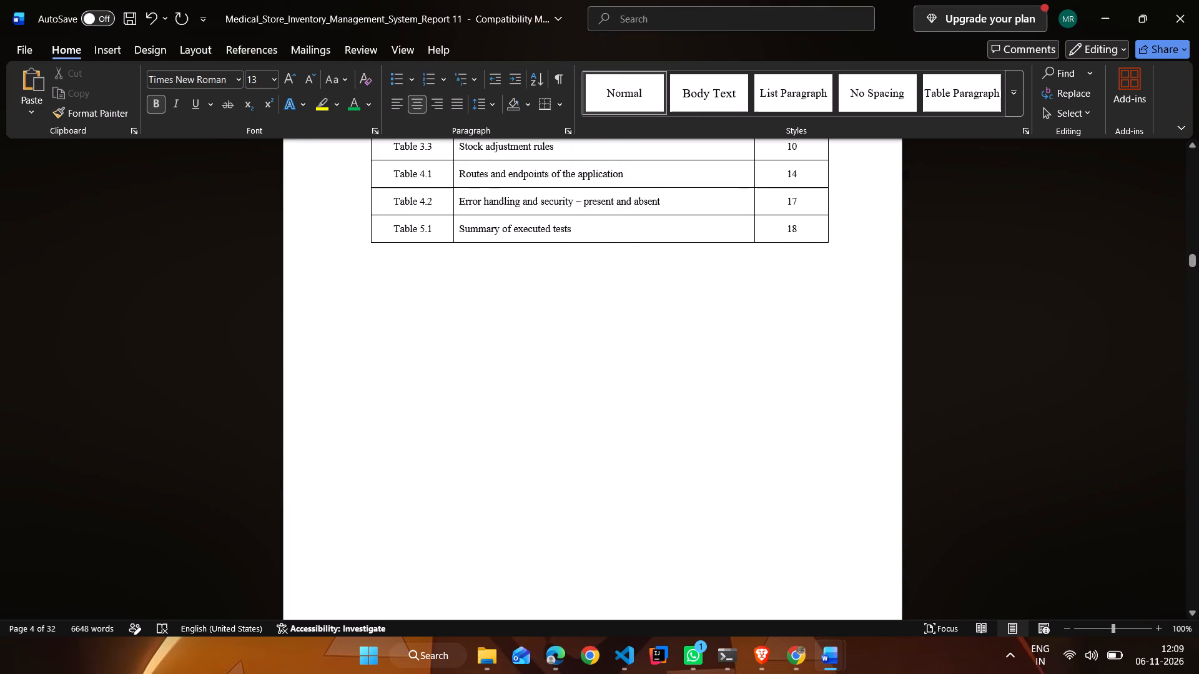
Switch to WhatsApp.
{"action": "left_click", "coordinate": [694, 665]}
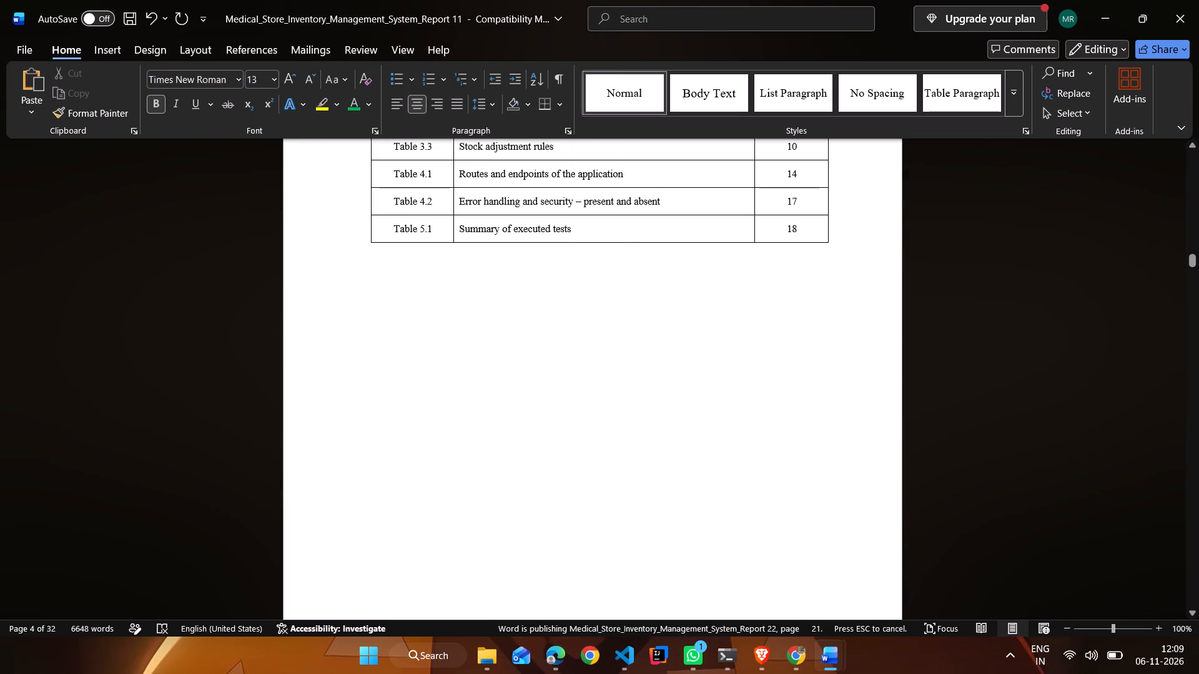
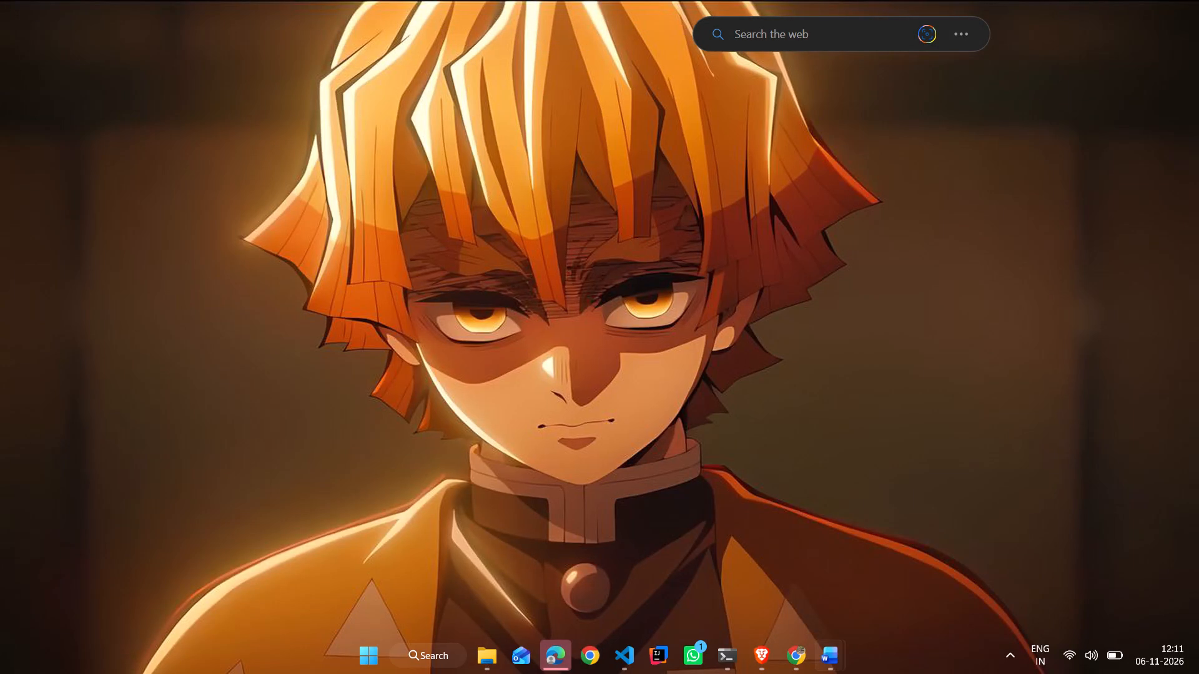
Close the "Medical_Store_Inventory_Management_System_Report 11" Word document.
{"action": "left_click", "coordinate": [984, 521]}
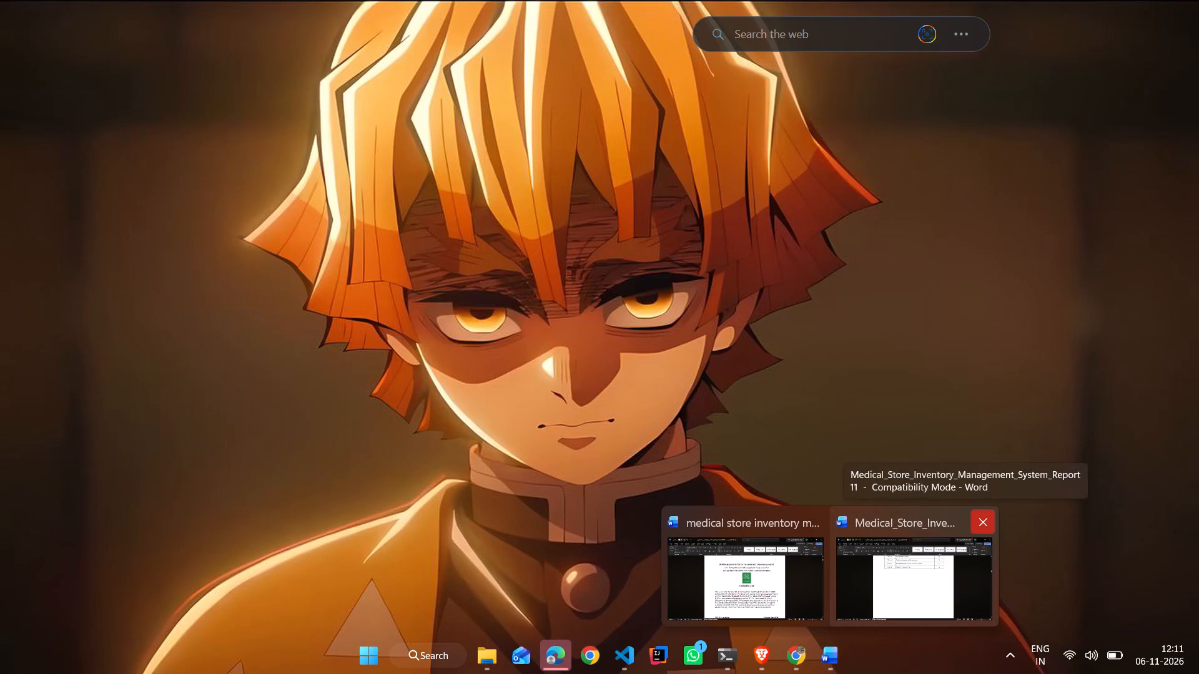
{"action": "left_click", "coordinate": [762, 565]}
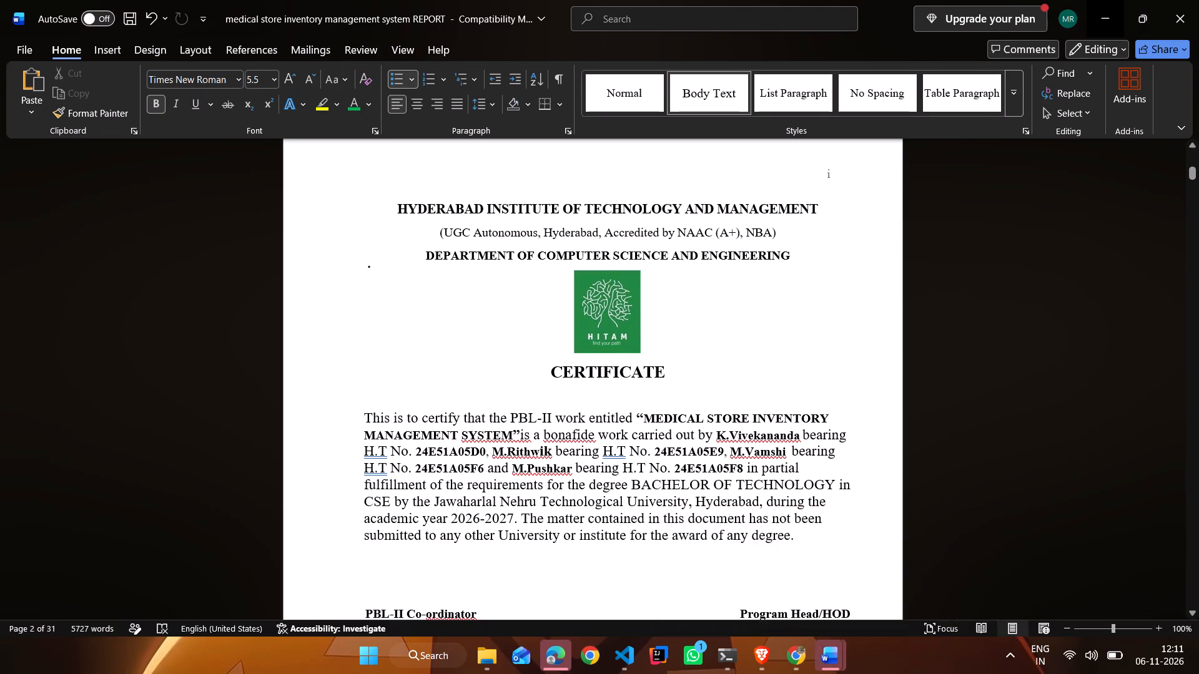
{"action": "left_click", "coordinate": [671, 460]}
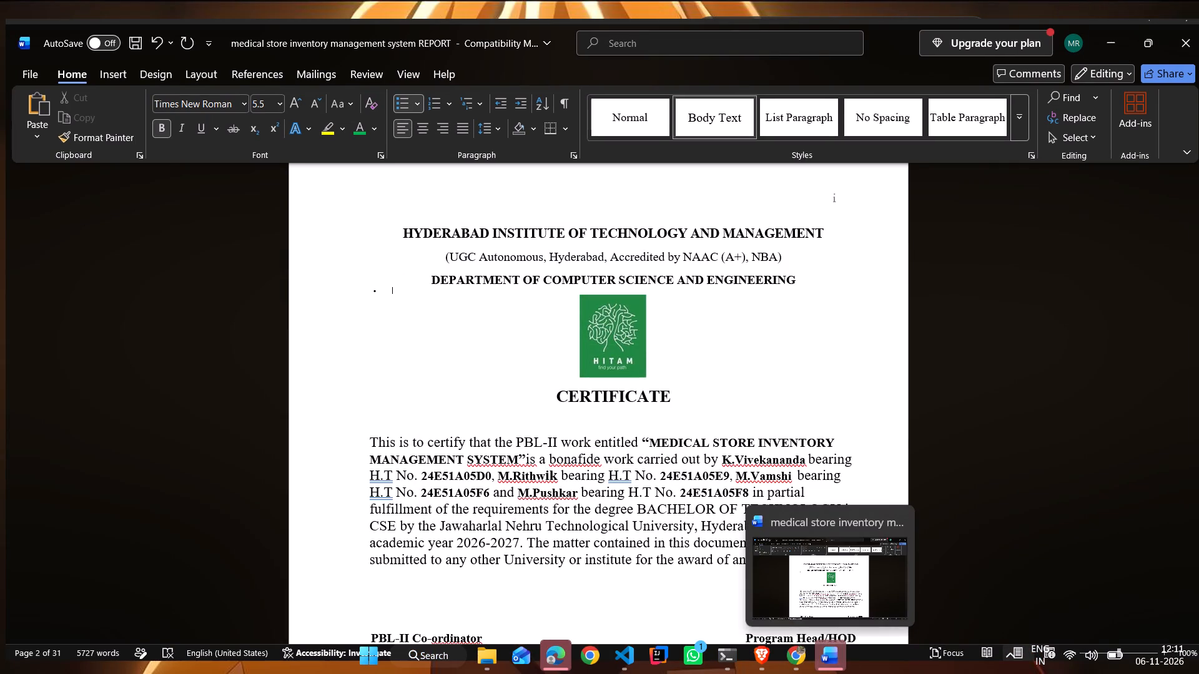
Close the "medical store inventory management system REPORT" Word document without saving its changes.
{"action": "left_click", "coordinate": [896, 524]}
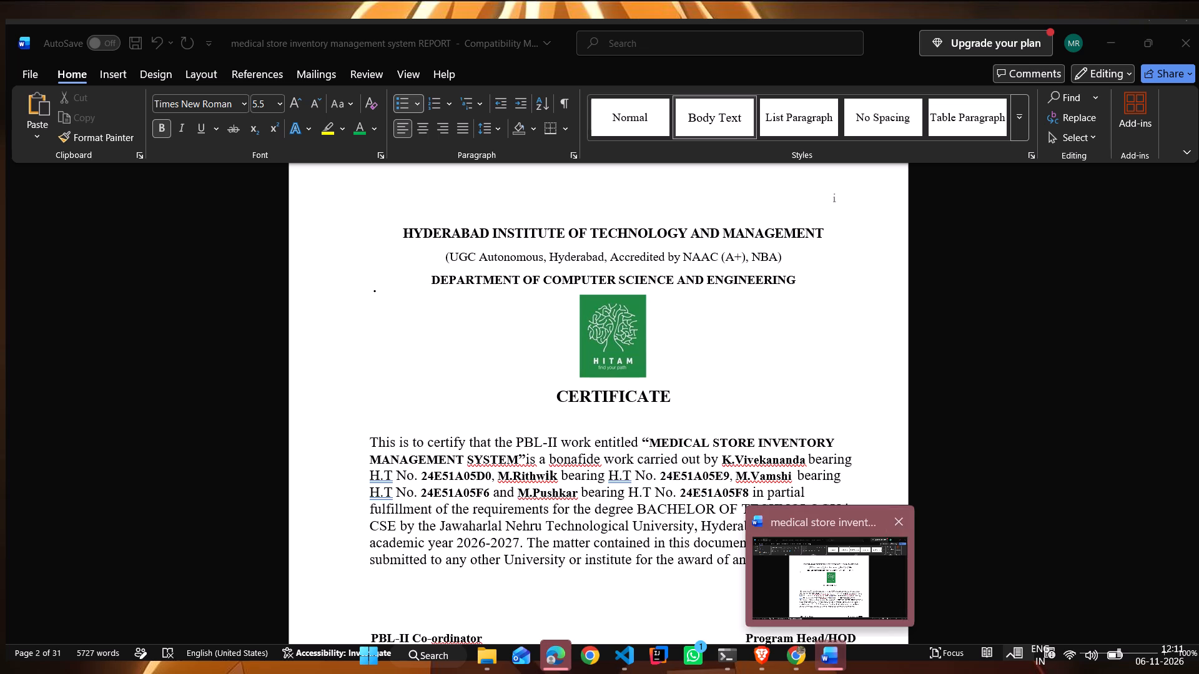
{"action": "left_click", "coordinate": [891, 515]}
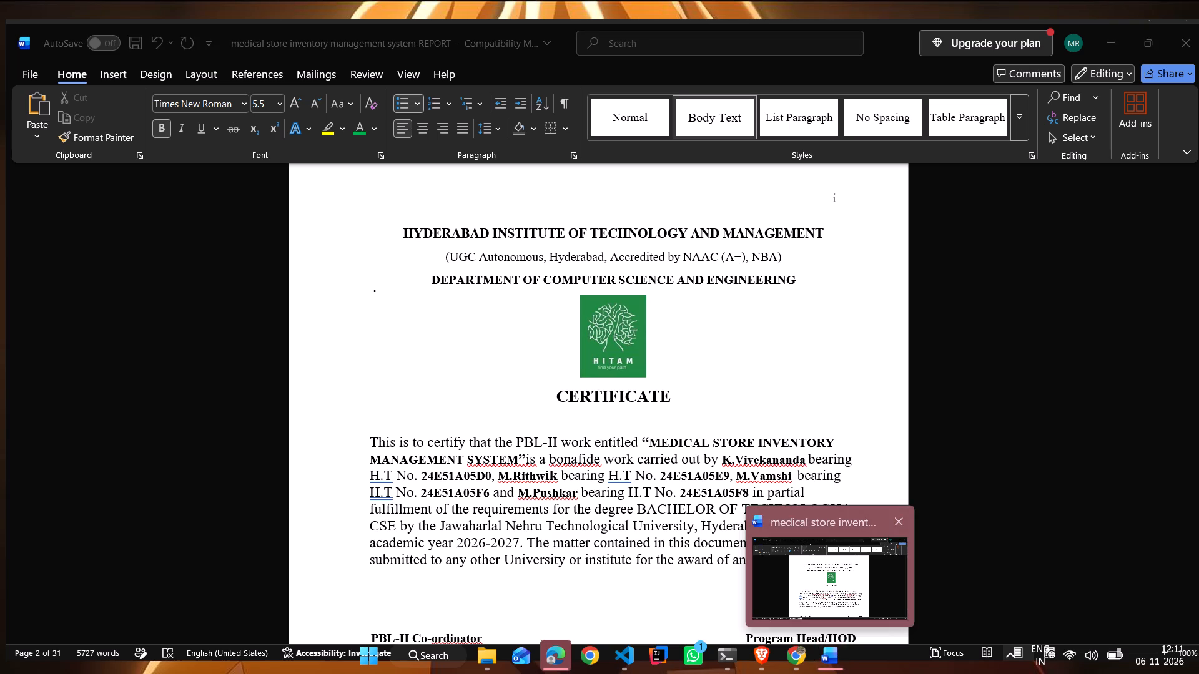
{"action": "left_click", "coordinate": [810, 579]}
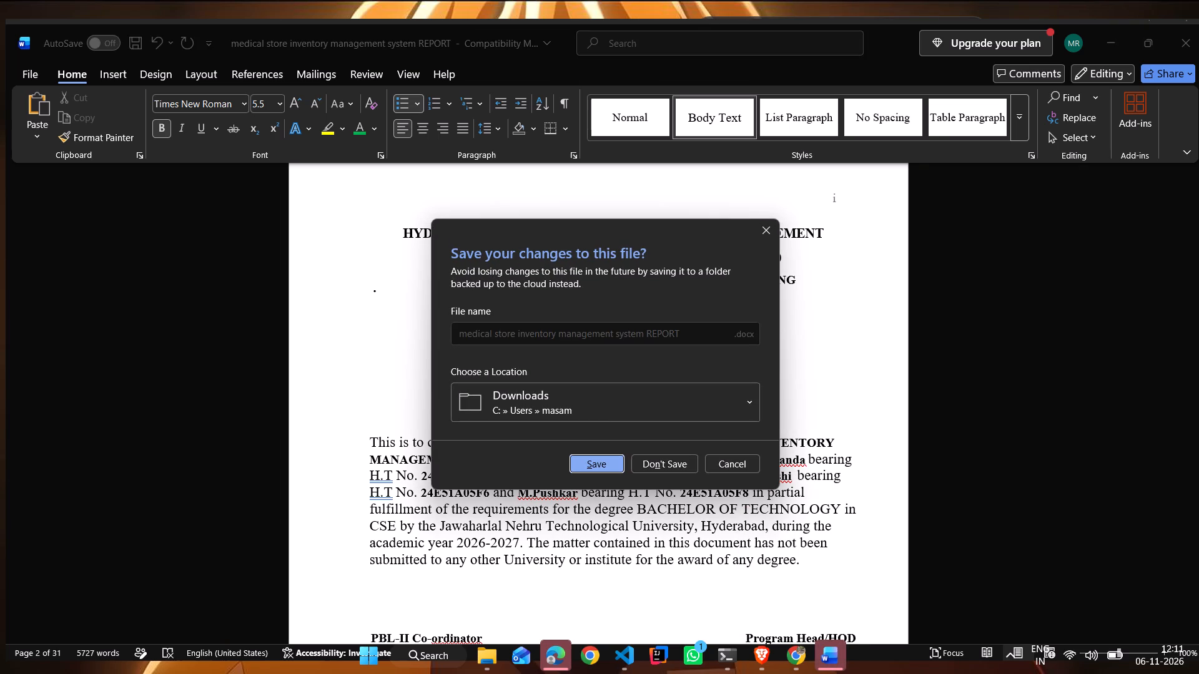
{"action": "left_click", "coordinate": [657, 464]}
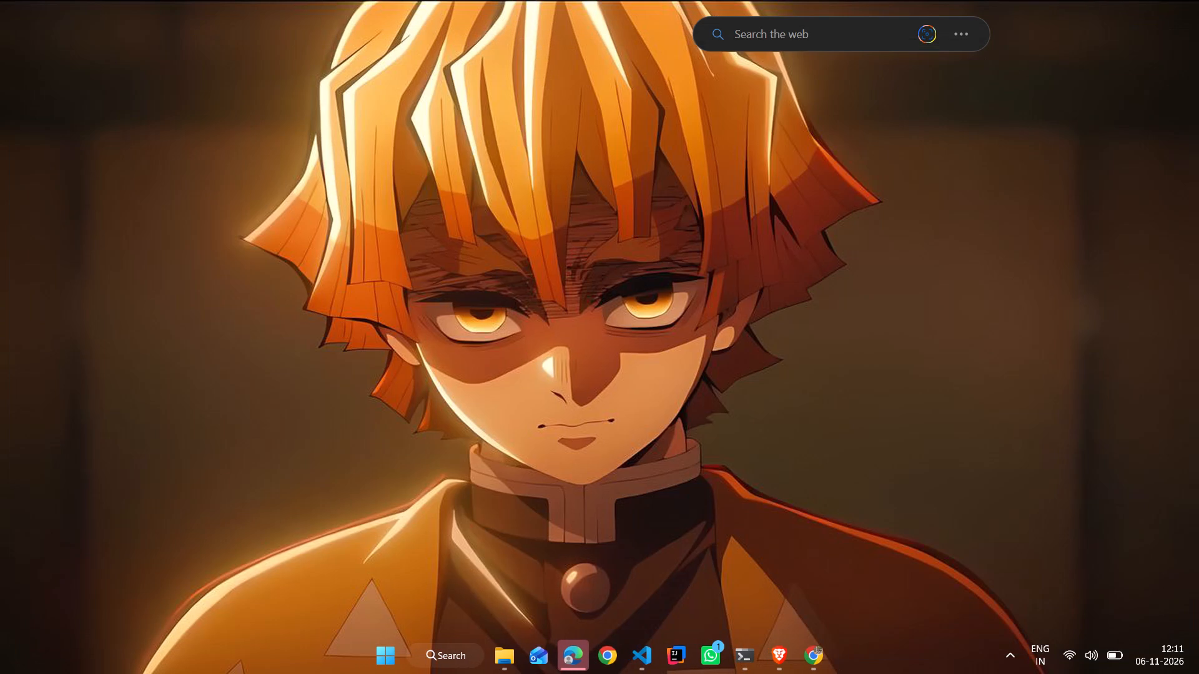
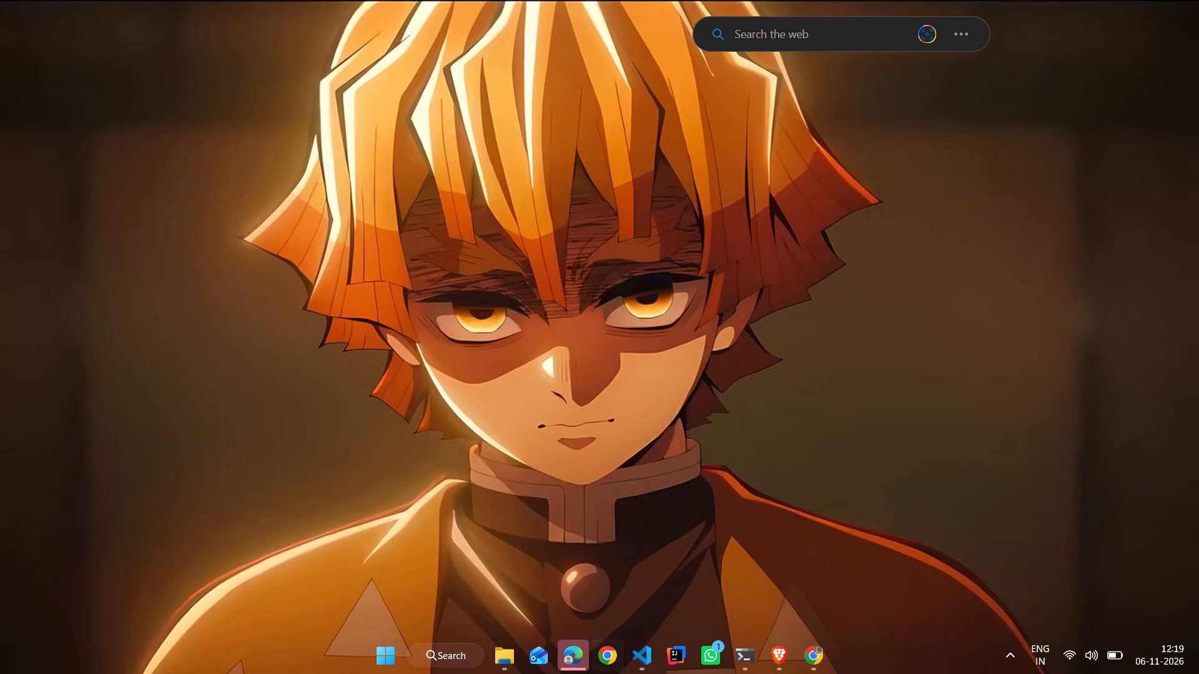
Reopen the downloaded "Medical_Store_Inventory_Management_System_Report 11.docx" from Chrome's recent download history.
{"action": "left_click", "coordinate": [590, 658]}
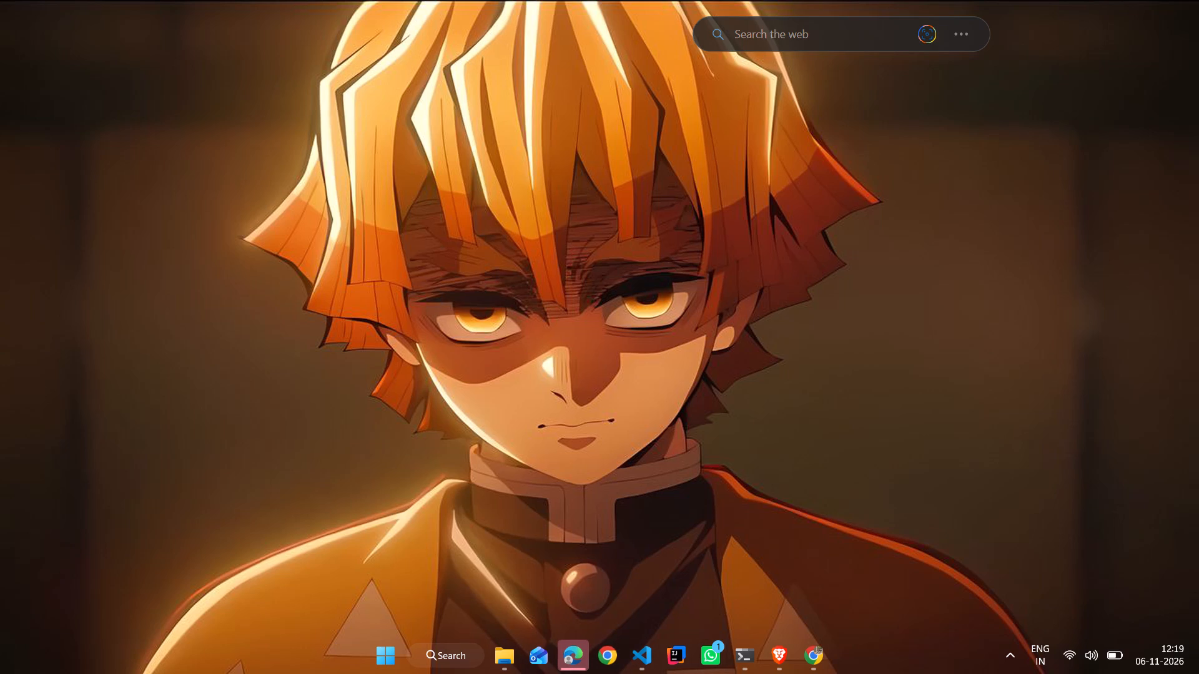
{"action": "left_click", "coordinate": [563, 372]}
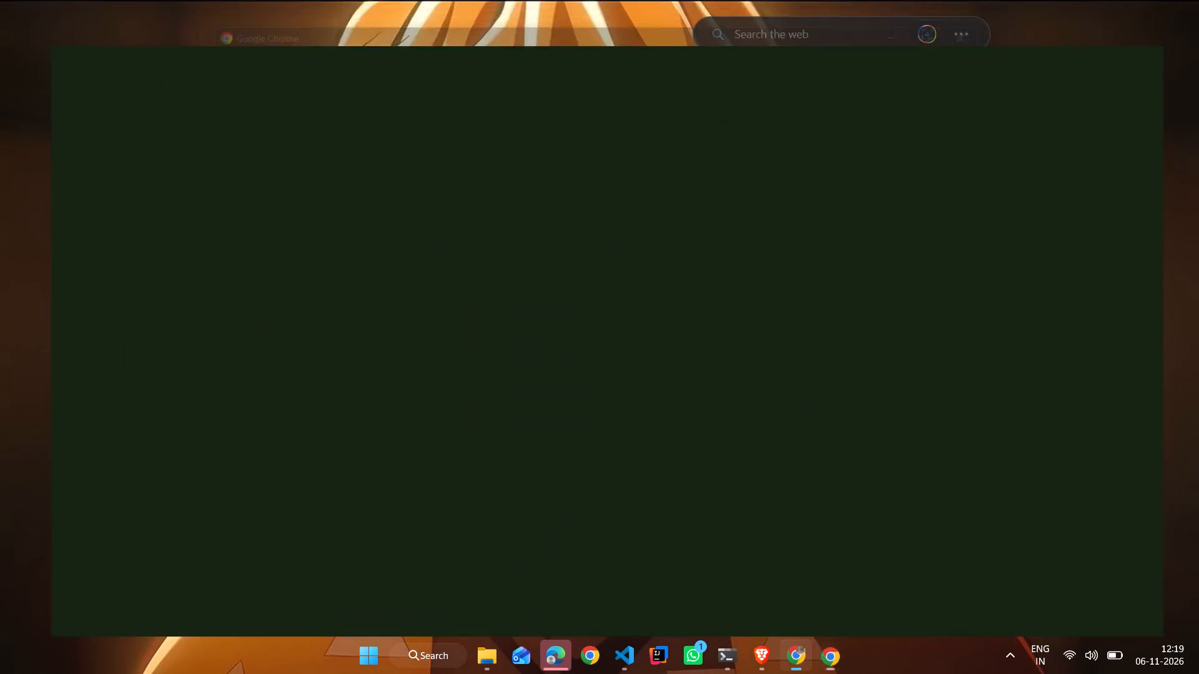
{"action": "left_click", "coordinate": [1127, 47]}
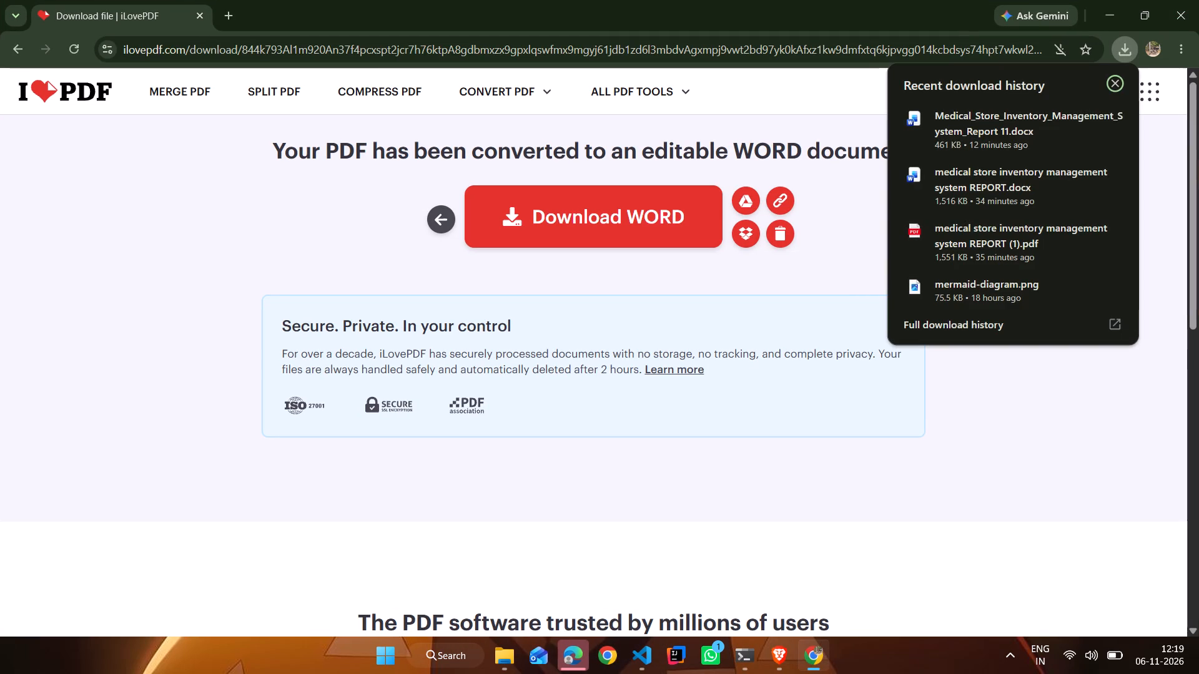
{"action": "left_click", "coordinate": [1118, 118]}
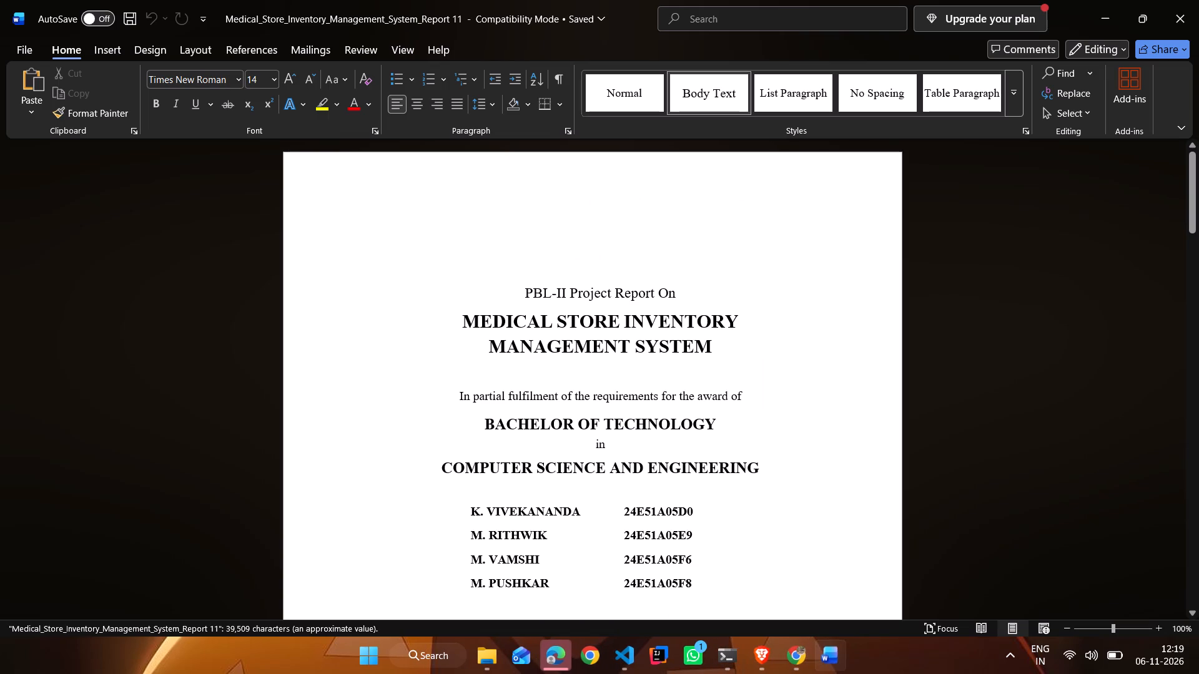
Insert "Affiliated to JNTUH," before "Hyderabad" in the cover page's line below the institute name.
{"action": "scroll", "coordinate": [728, 427], "scroll_direction": "down", "scroll_amount": 1}
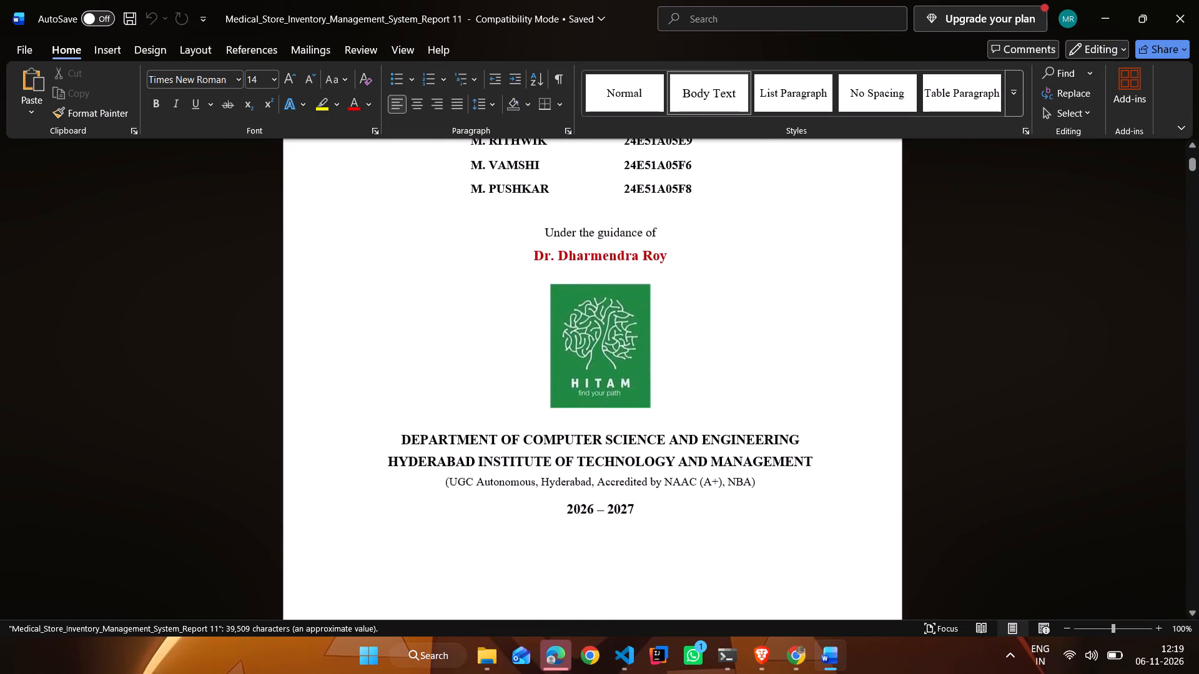
{"action": "scroll", "coordinate": [728, 427], "scroll_direction": "down", "scroll_amount": 1}
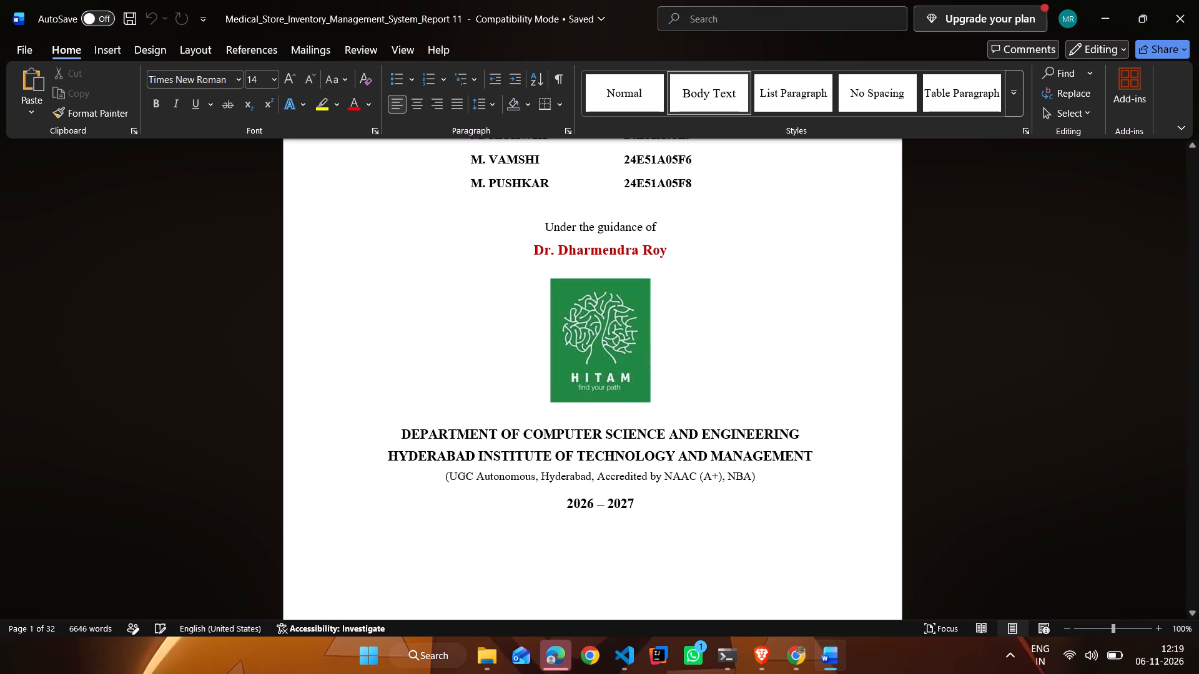
{"action": "left_click", "coordinate": [541, 476]}
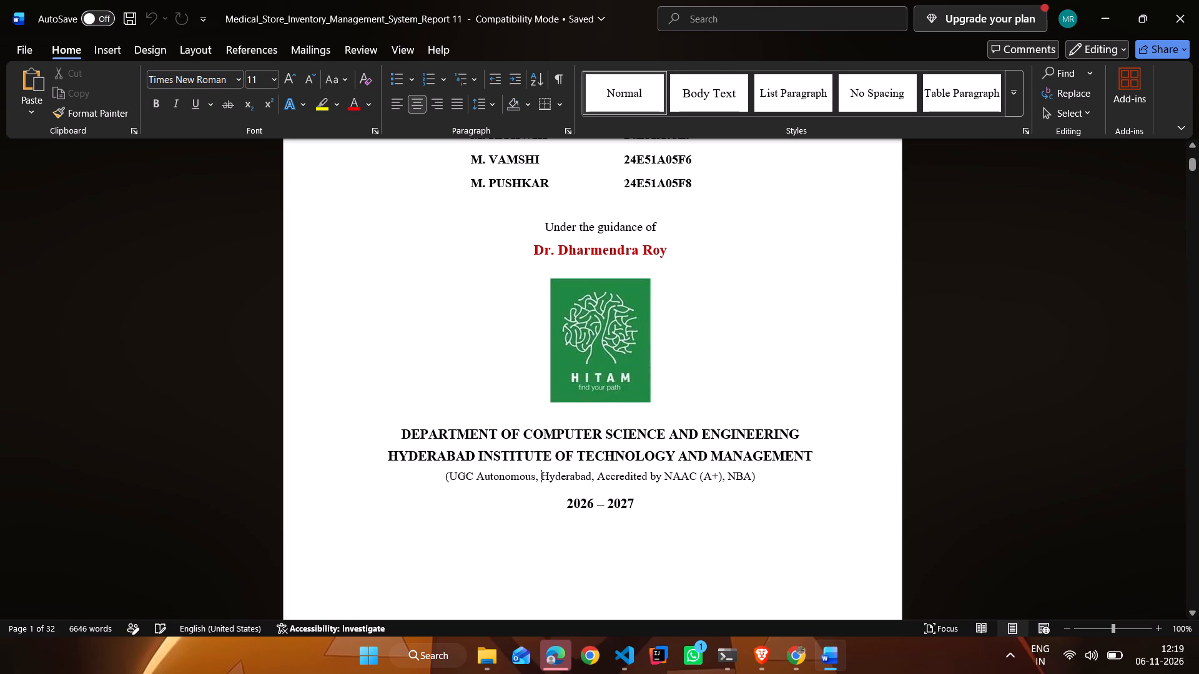
{"action": "type", "text": "Aut"}
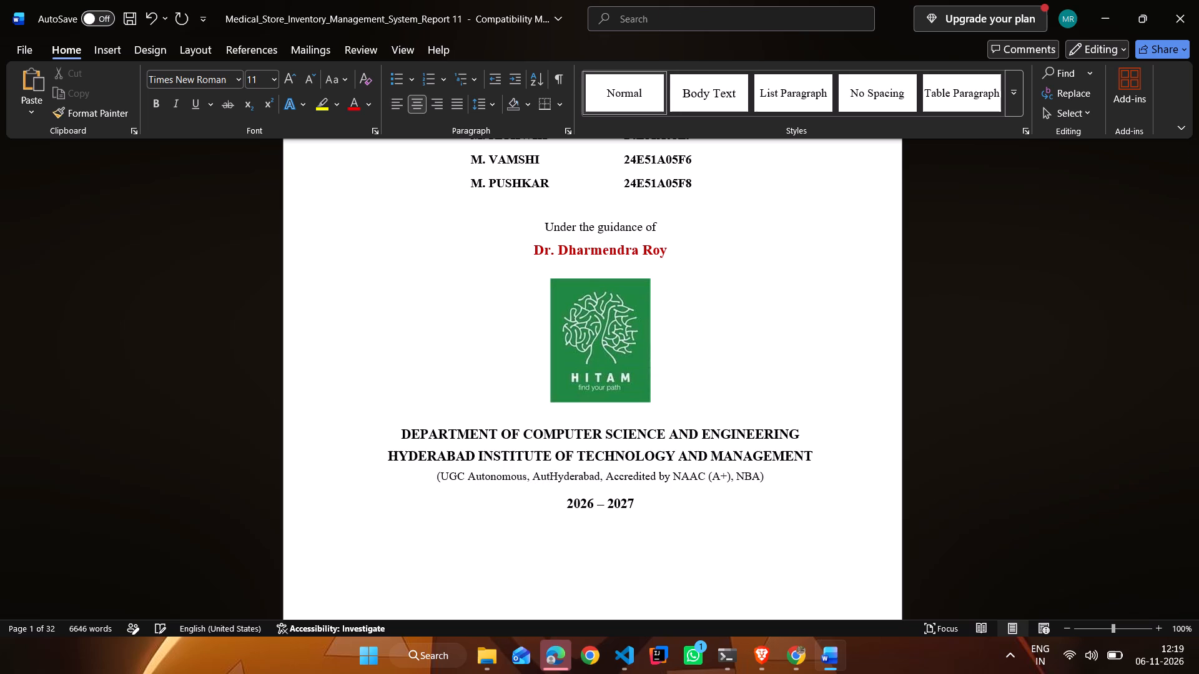
{"action": "key", "text": "BackSpace"}
{"action": "key", "text": "BackSpace"}
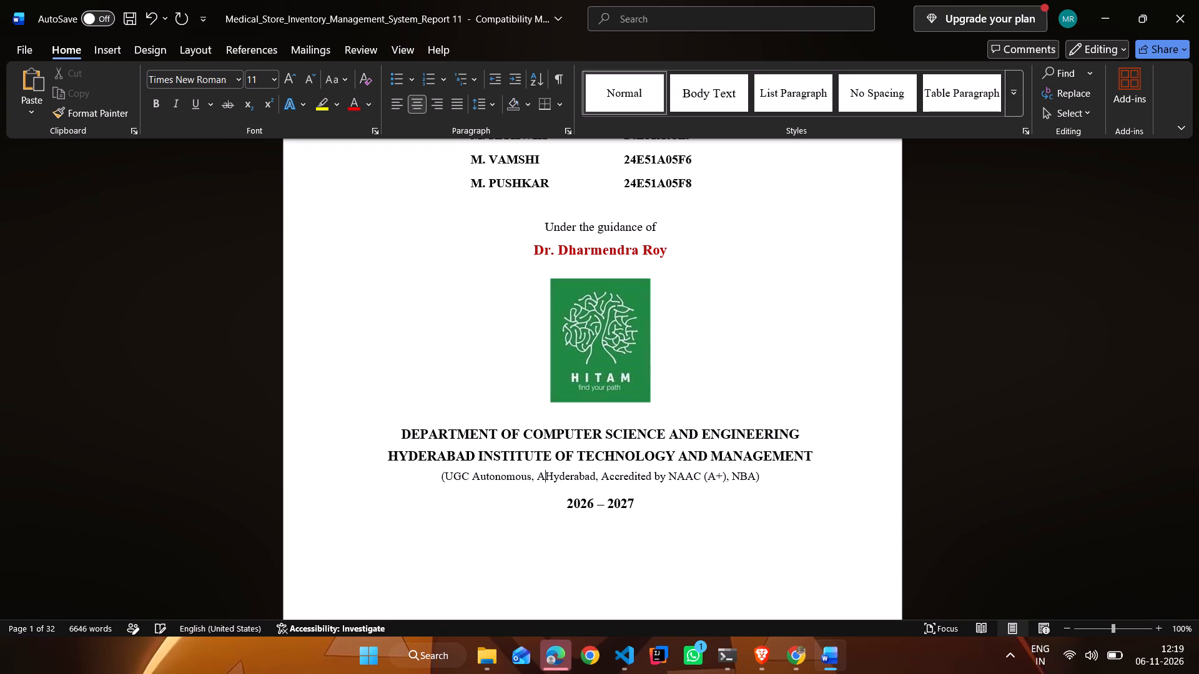
{"action": "type", "text": "ffili"}
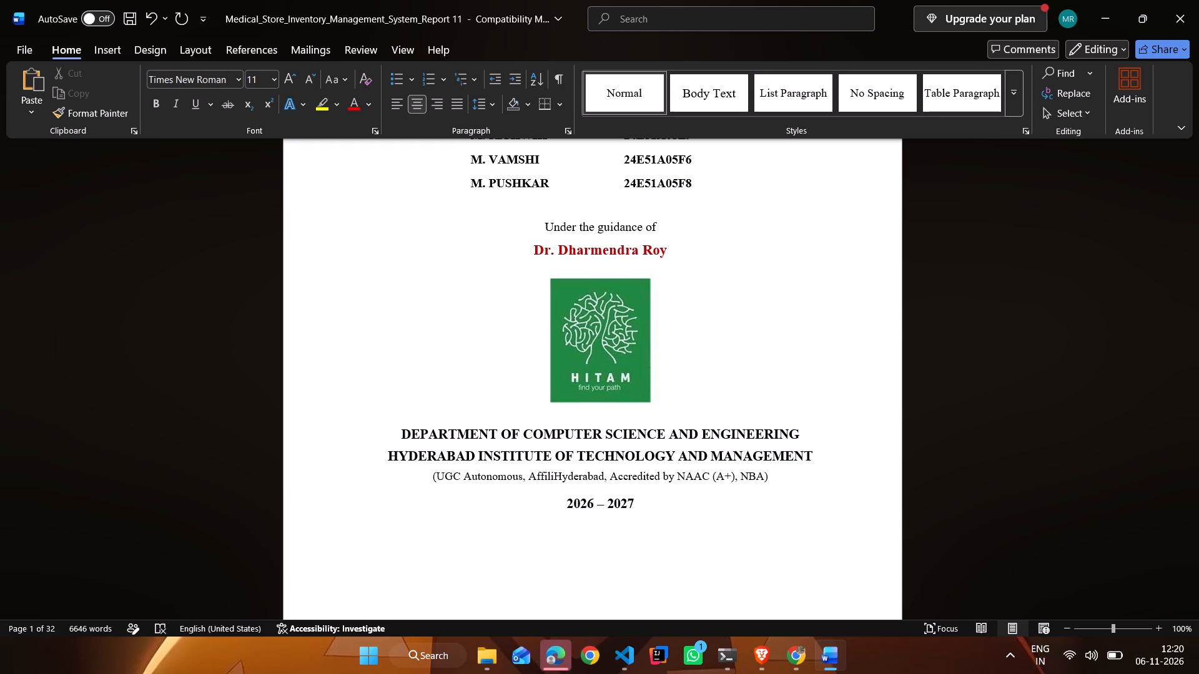
{"action": "type", "text": "atef"}
{"action": "key", "text": "BackSpace"}
{"action": "key", "text": "d"}
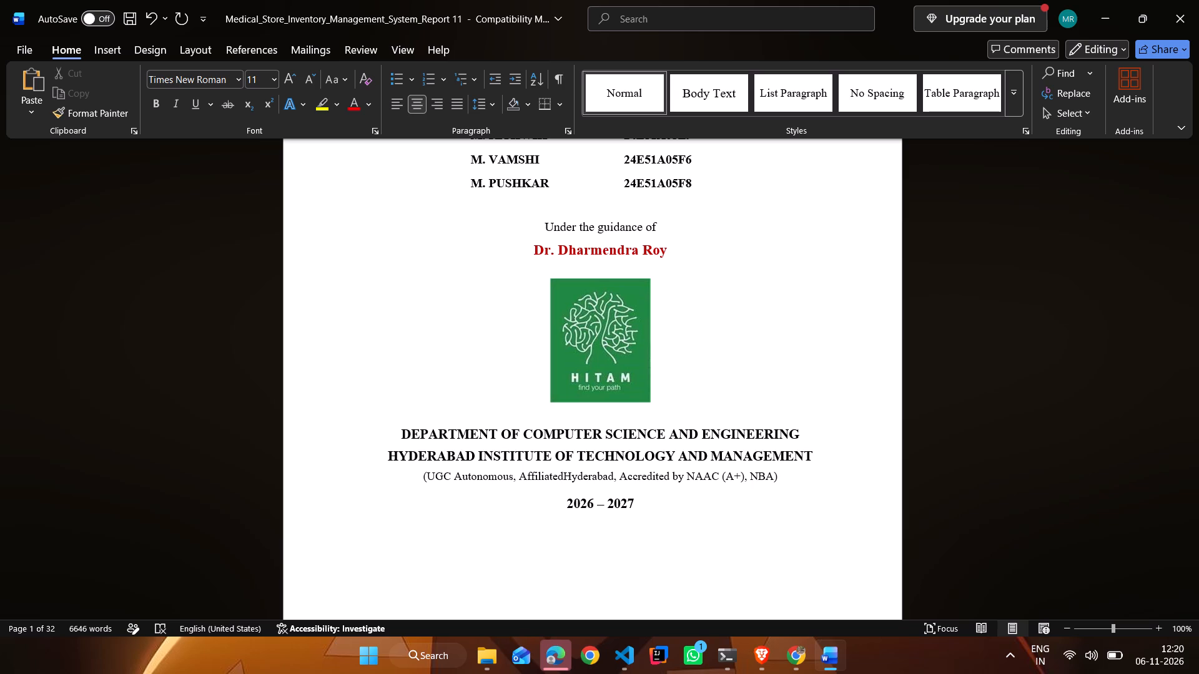
{"action": "key", "text": "space"}
{"action": "type", "text": "to"}
{"action": "key", "text": "space"}
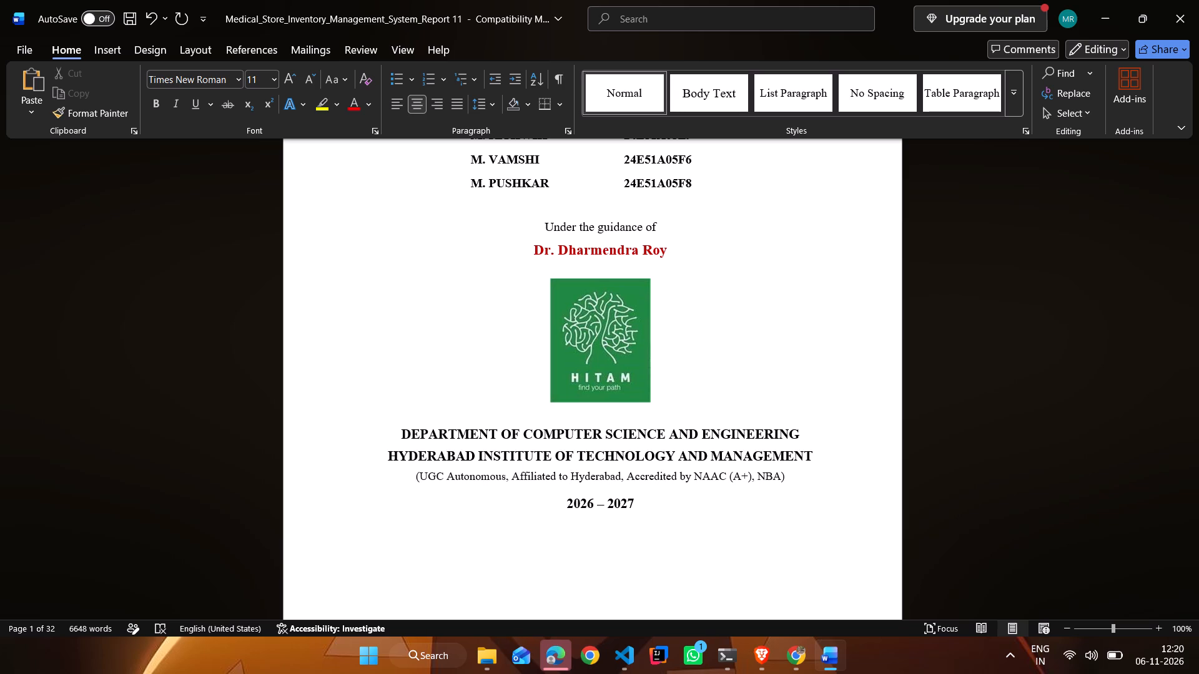
{"action": "key", "text": "space"}
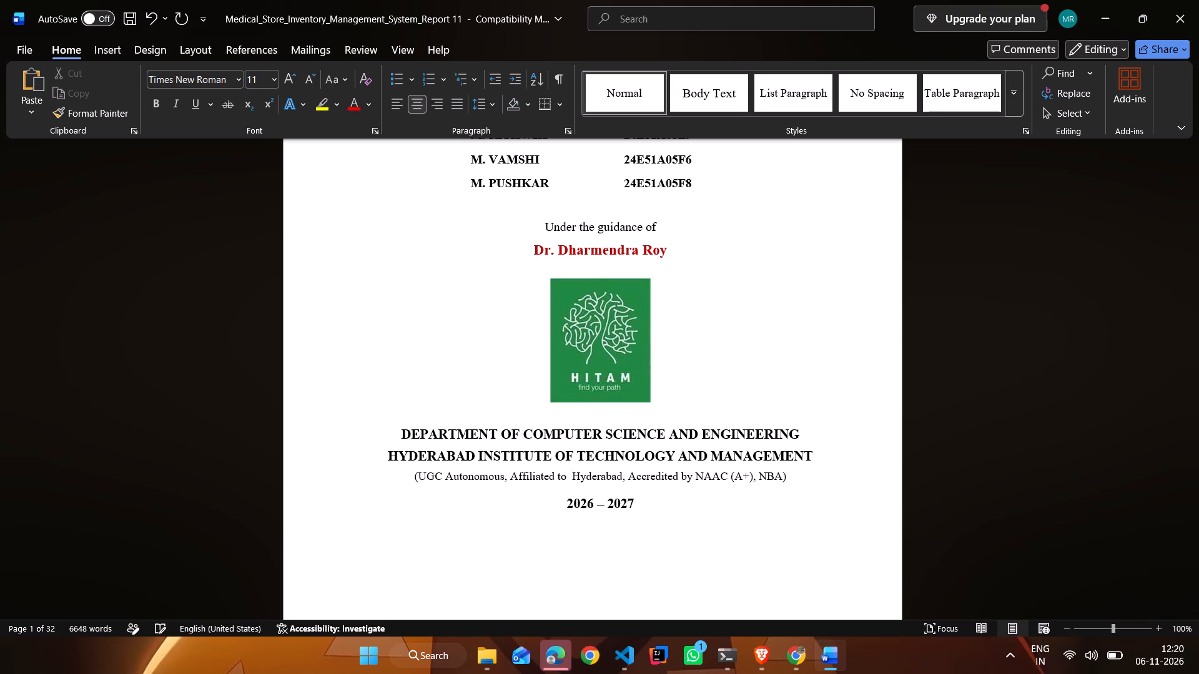
{"action": "type", "text": "JN"}
{"action": "key", "text": "shift+t"}
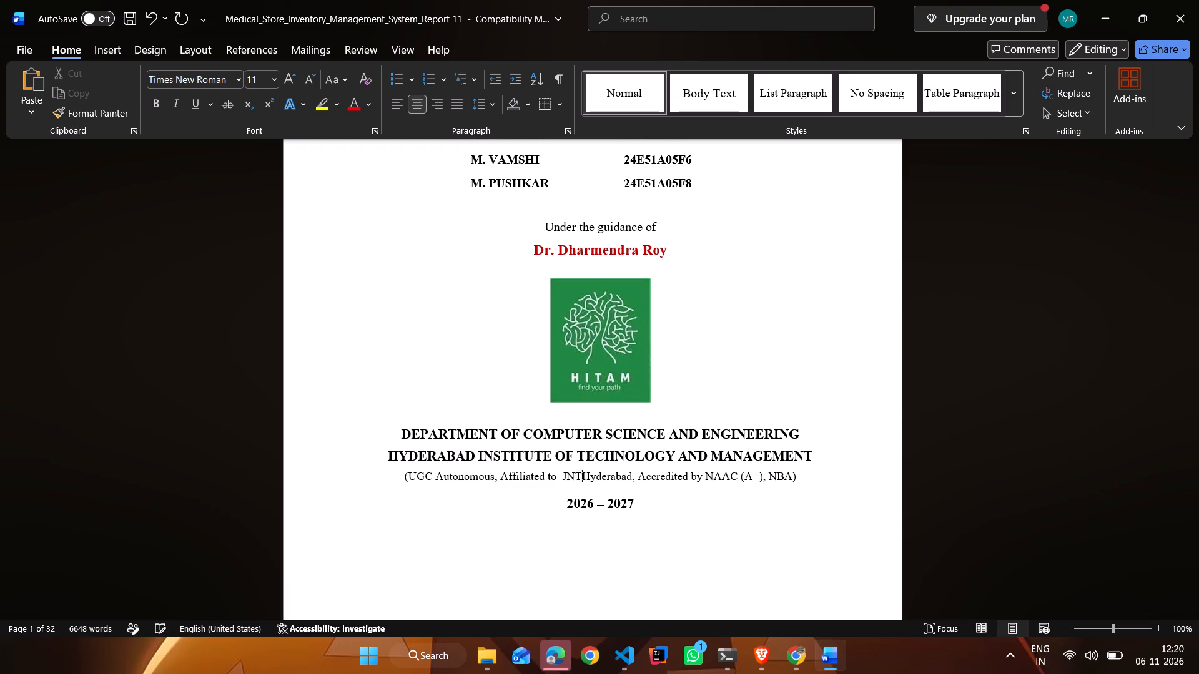
{"action": "type", "text": "UH"}
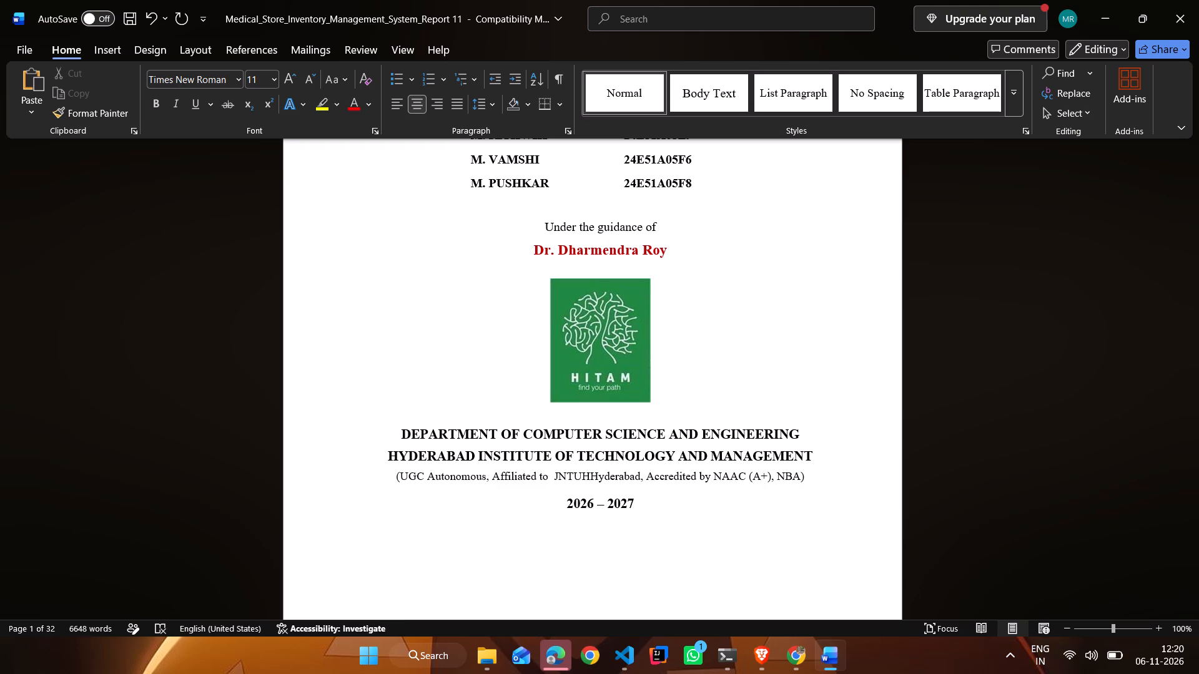
{"action": "key", "text": "comma"}
Delete the redundant "Hyderabad," after "JNTUH," in the cover page's affiliation line.
{"action": "left_click_drag", "start_coordinate": [541, 476], "coordinate": [609, 478]}
{"action": "left_click", "coordinate": [609, 478]}
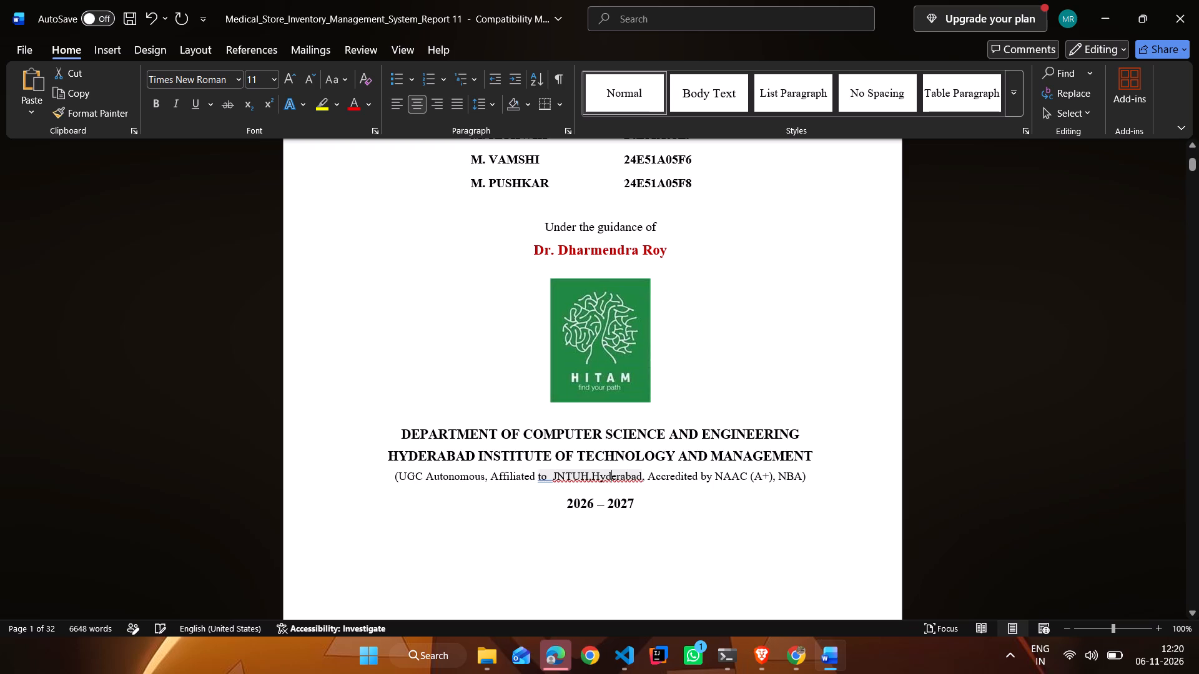
{"action": "left_click", "coordinate": [642, 477]}
{"action": "key", "text": "BackSpace"}
{"action": "key", "text": "BackSpace"}
{"action": "key", "text": "BackSpace"}
{"action": "key", "text": "BackSpace"}
{"action": "key", "text": "BackSpace"}
{"action": "key", "text": "BackSpace"}
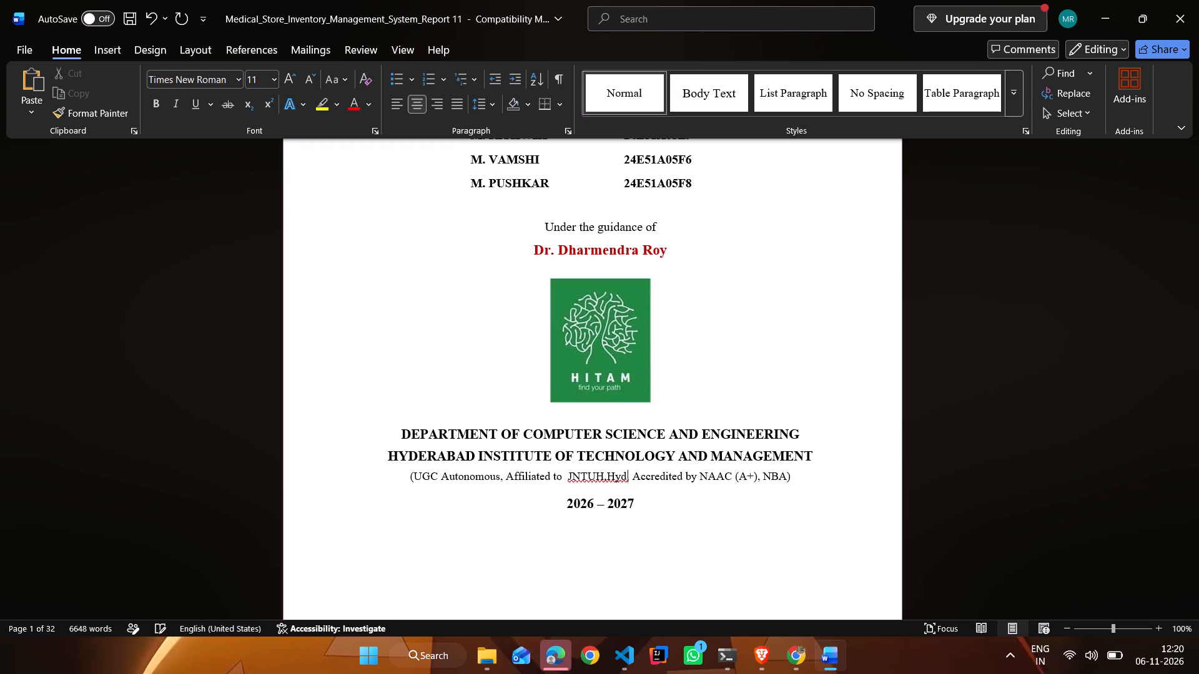
{"action": "key", "text": "BackSpace"}
{"action": "key", "text": "BackSpace"}
{"action": "key", "text": "BackSpace"}
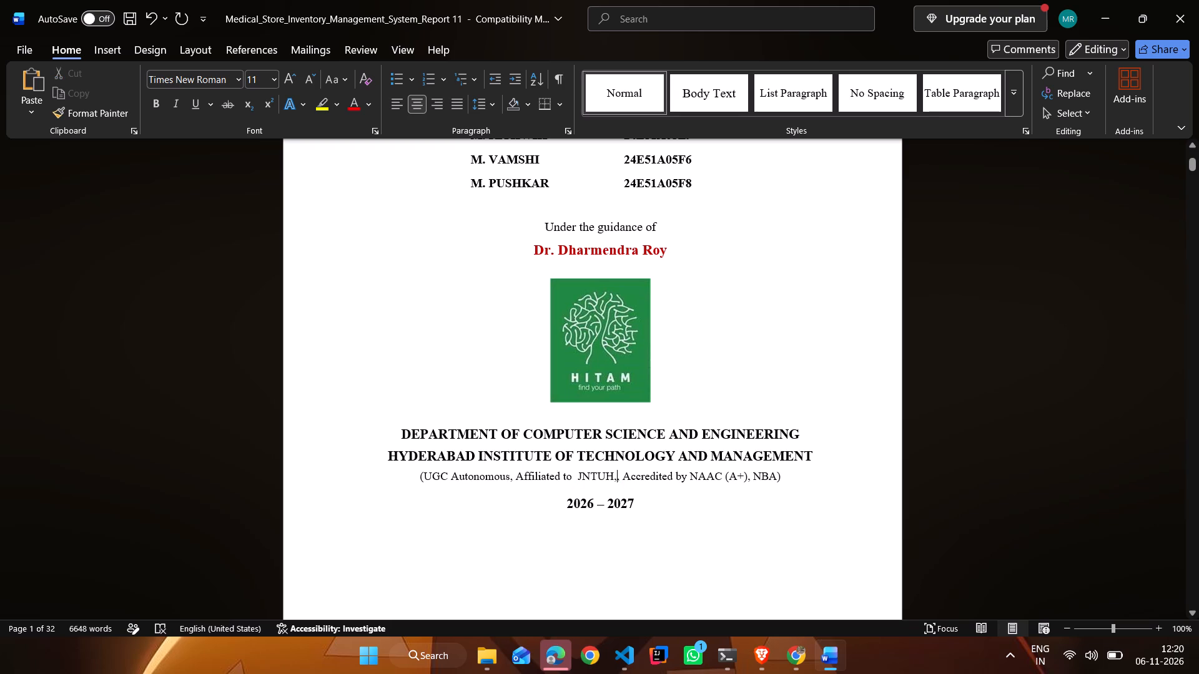
{"action": "key", "text": "BackSpace"}
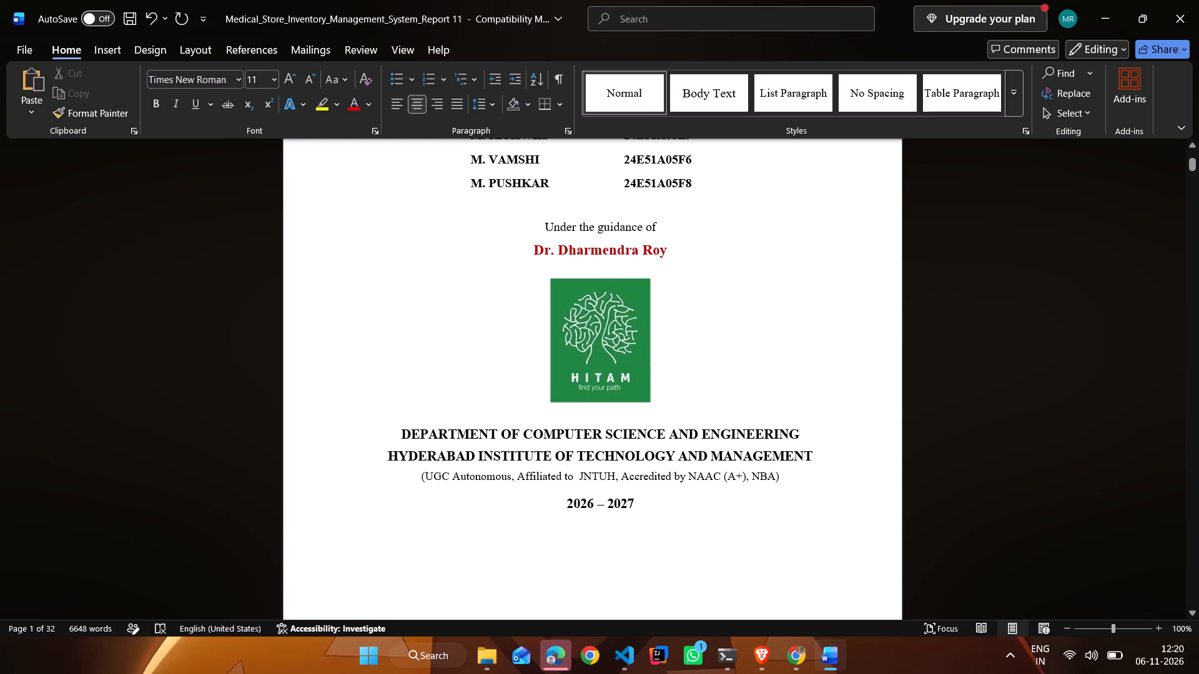
Colour the institute name and the affiliation line below it on the cover page standard green.
{"action": "left_click_drag", "start_coordinate": [386, 451], "coordinate": [775, 466]}
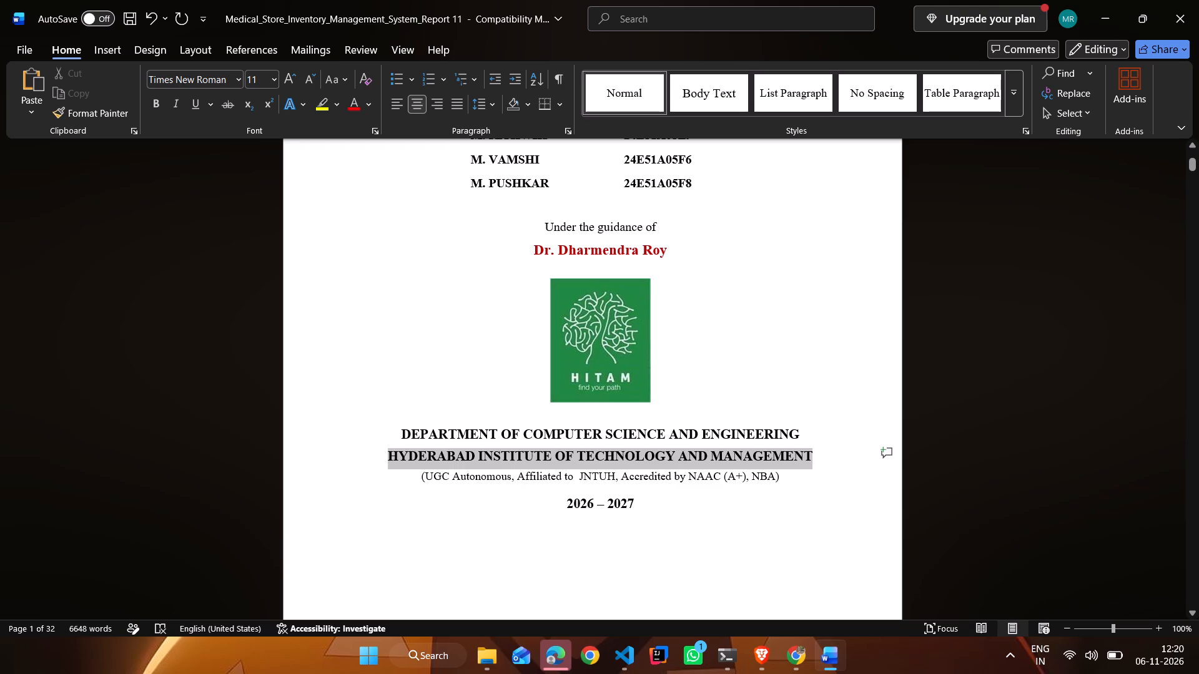
{"action": "left_click_drag", "start_coordinate": [775, 466], "coordinate": [781, 474]}
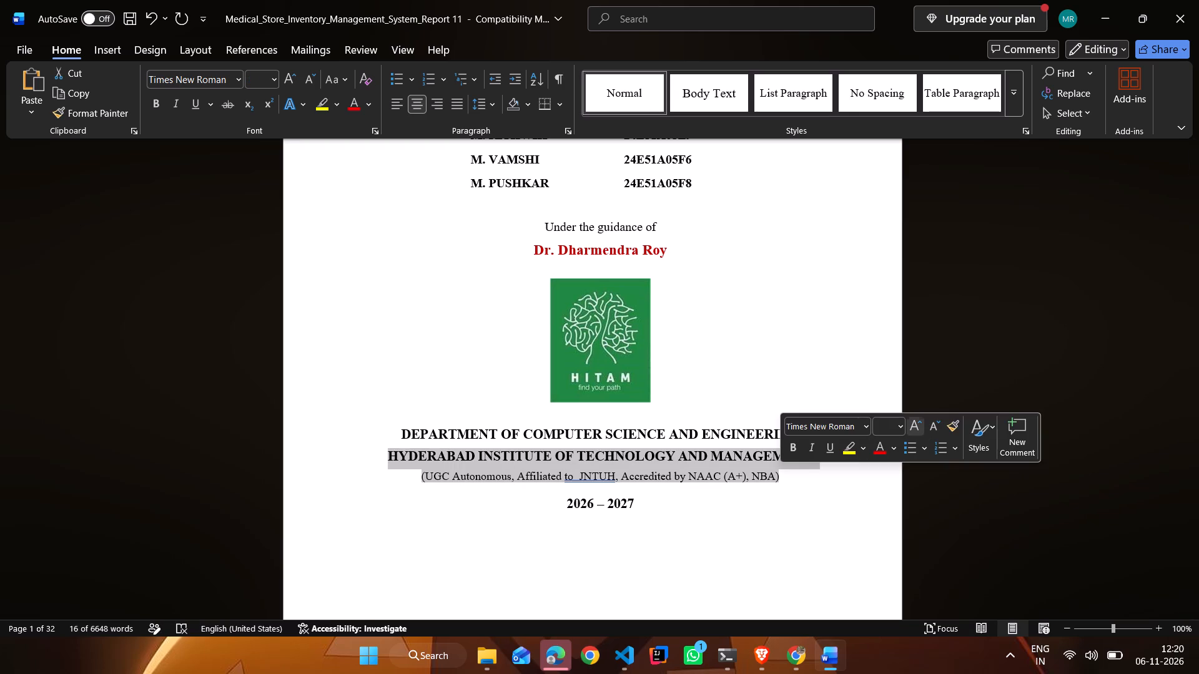
{"action": "left_click", "coordinate": [892, 447]}
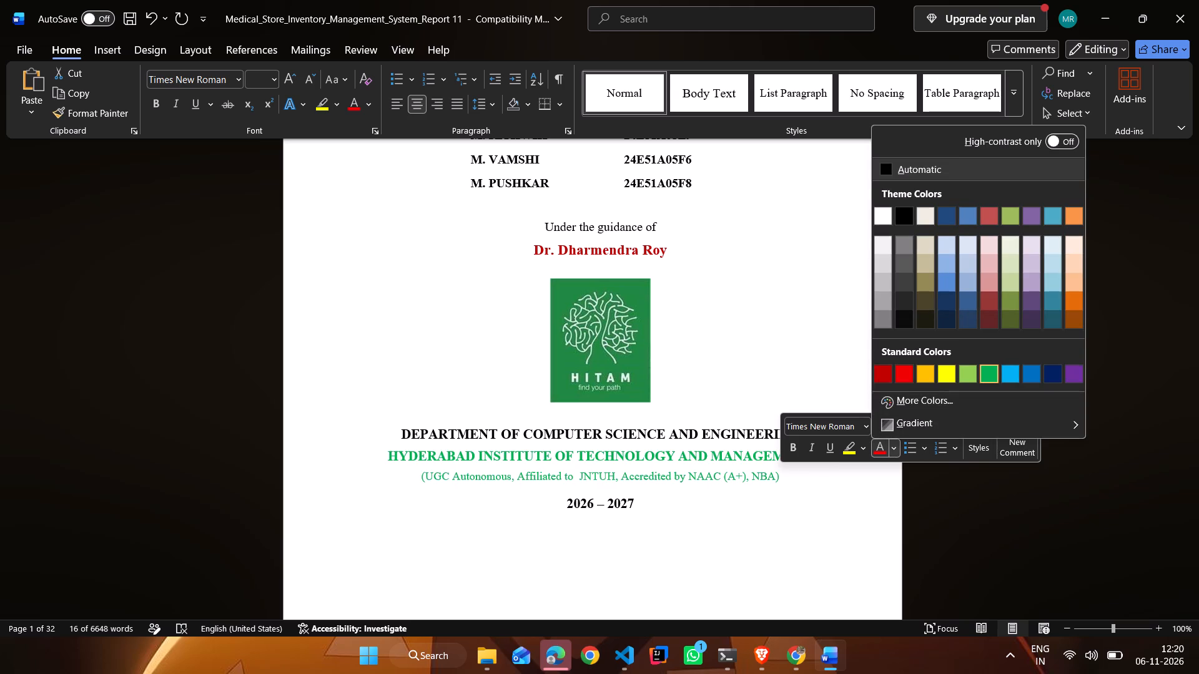
{"action": "left_click", "coordinate": [990, 378]}
{"action": "left_click", "coordinate": [805, 521]}
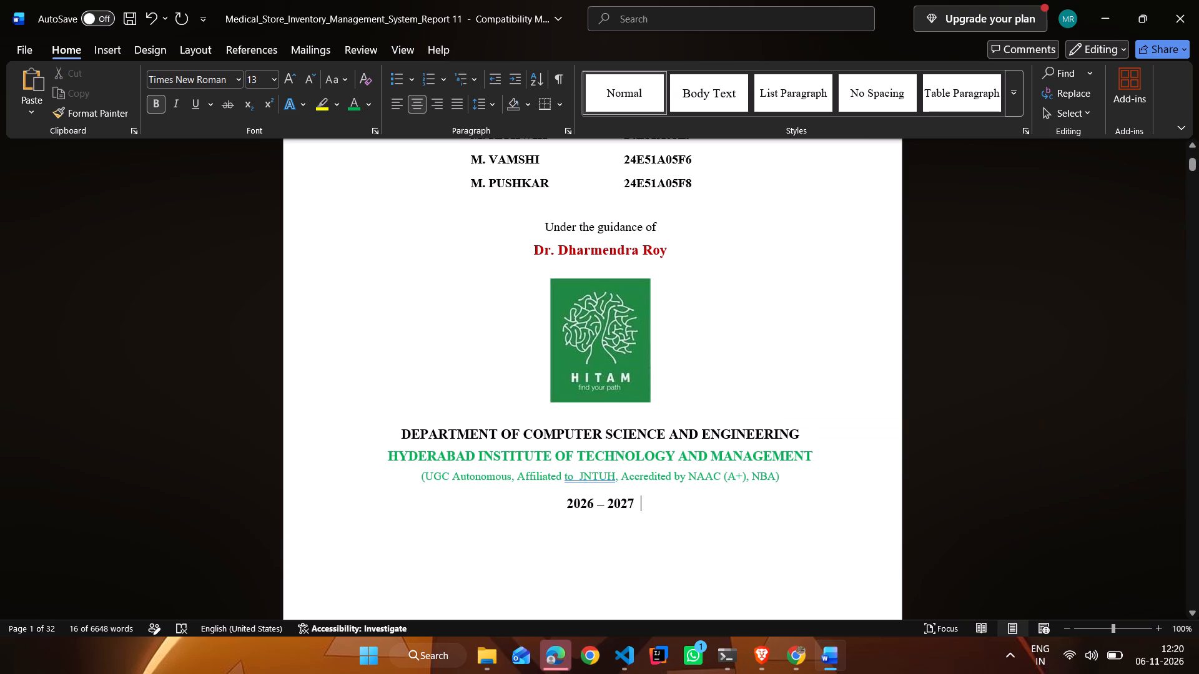
{"action": "left_click_drag", "start_coordinate": [517, 477], "coordinate": [523, 476]}
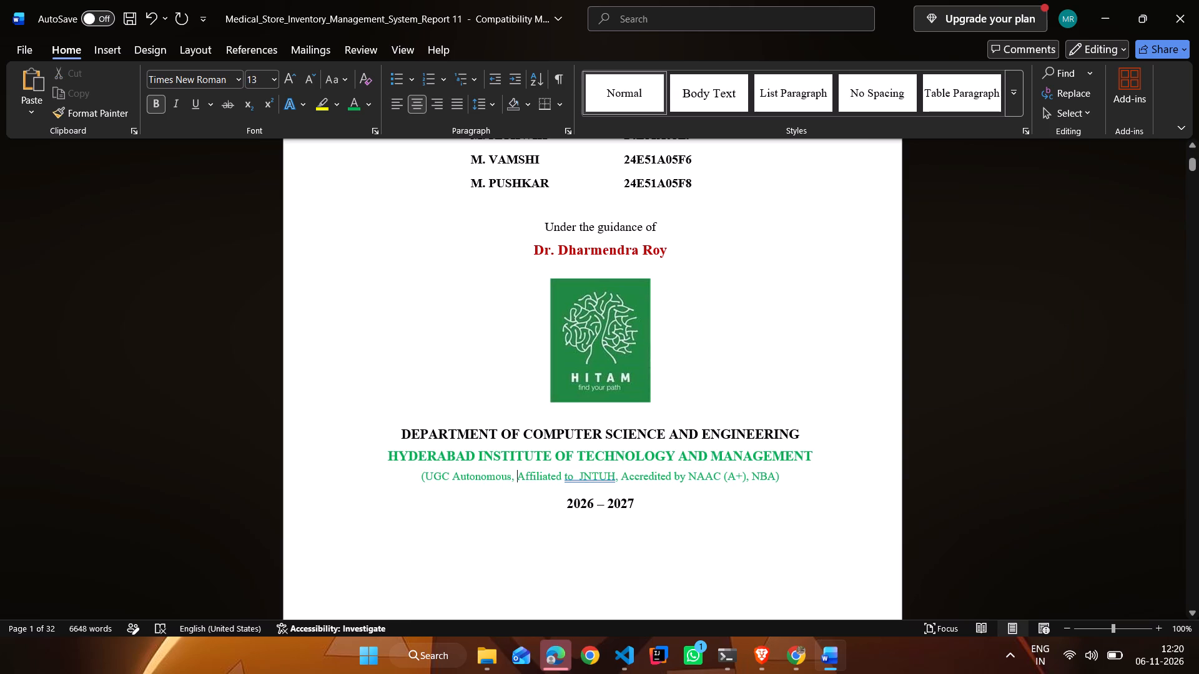
{"action": "left_click_drag", "start_coordinate": [523, 476], "coordinate": [614, 485]}
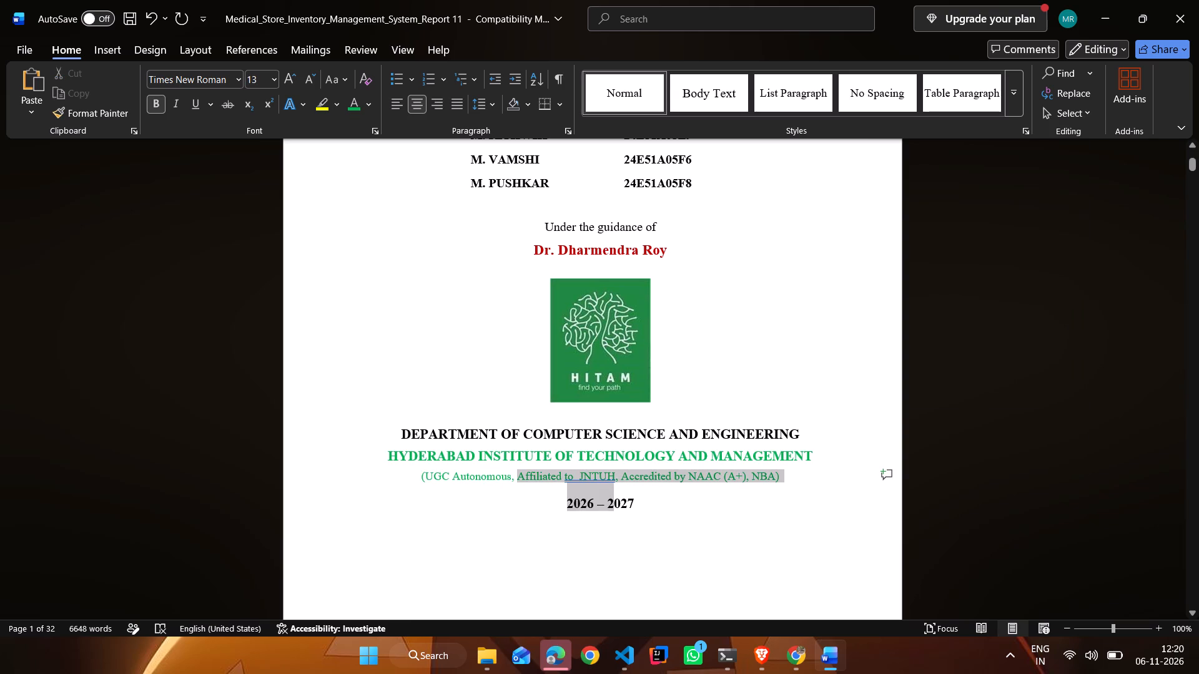
{"action": "left_click_drag", "start_coordinate": [614, 485], "coordinate": [651, 533]}
{"action": "left_click", "coordinate": [651, 533]}
Insert "Affiliatated to JNTUH" before "Hyderabad" in the Certificate page's line below the institute name.
{"action": "scroll", "coordinate": [651, 533], "scroll_direction": "down", "scroll_amount": 1}
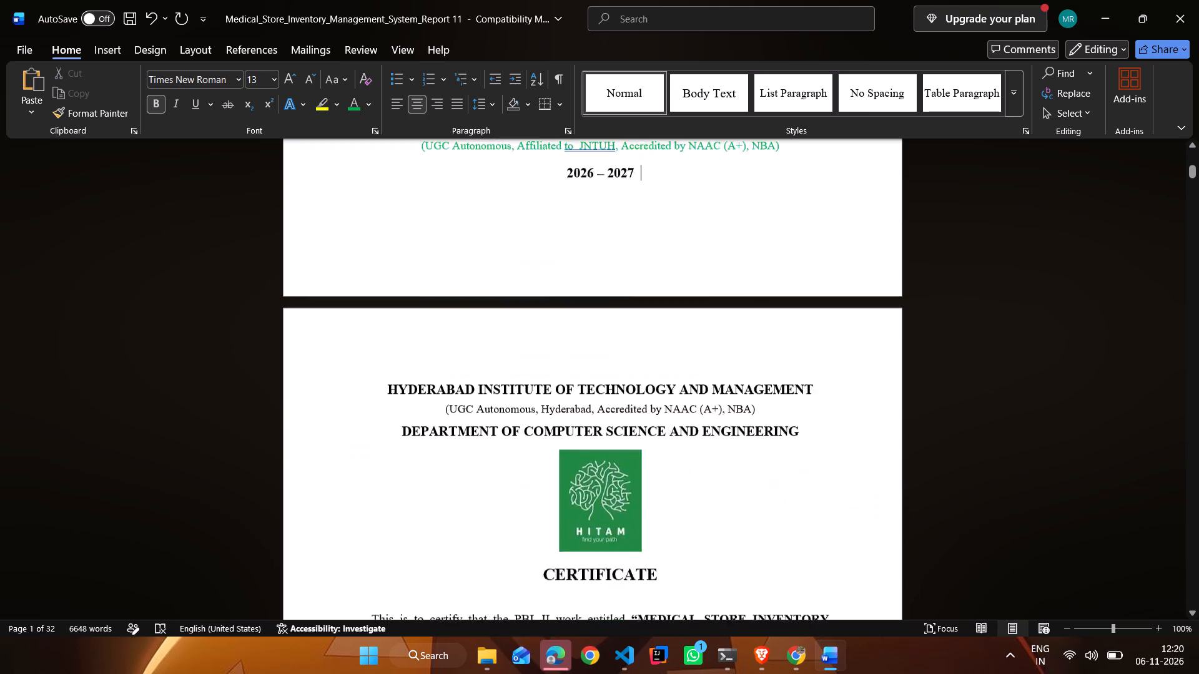
{"action": "scroll", "coordinate": [651, 533], "scroll_direction": "down", "scroll_amount": 1}
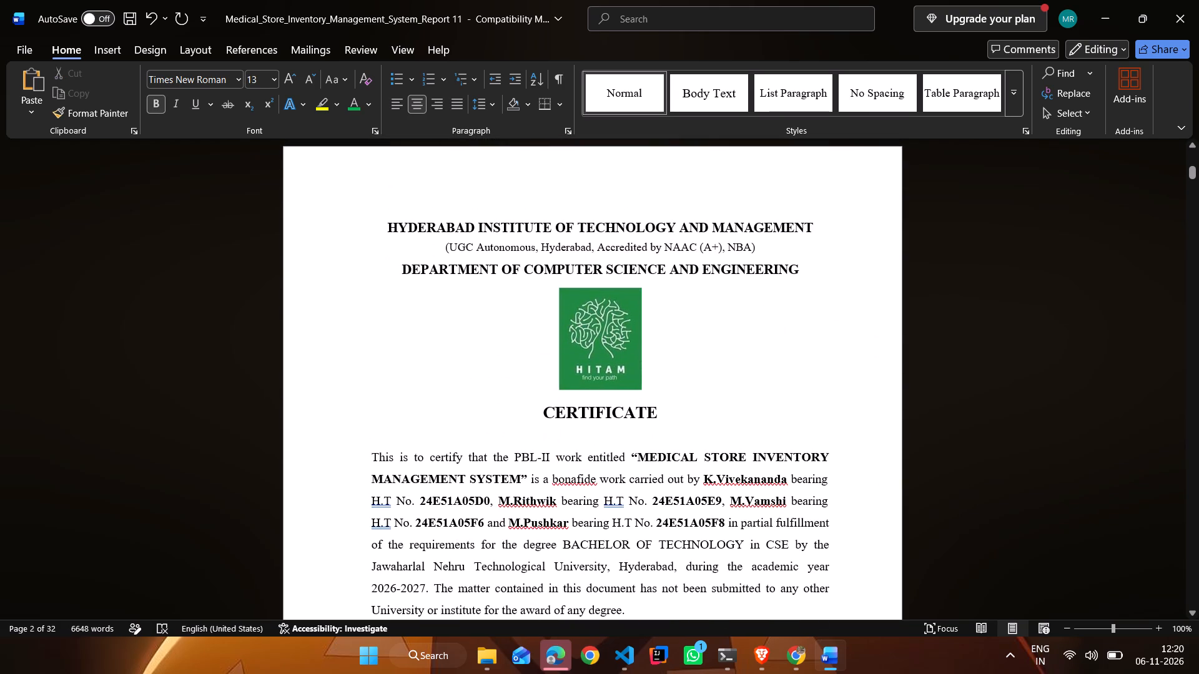
{"action": "left_click", "coordinate": [541, 249]}
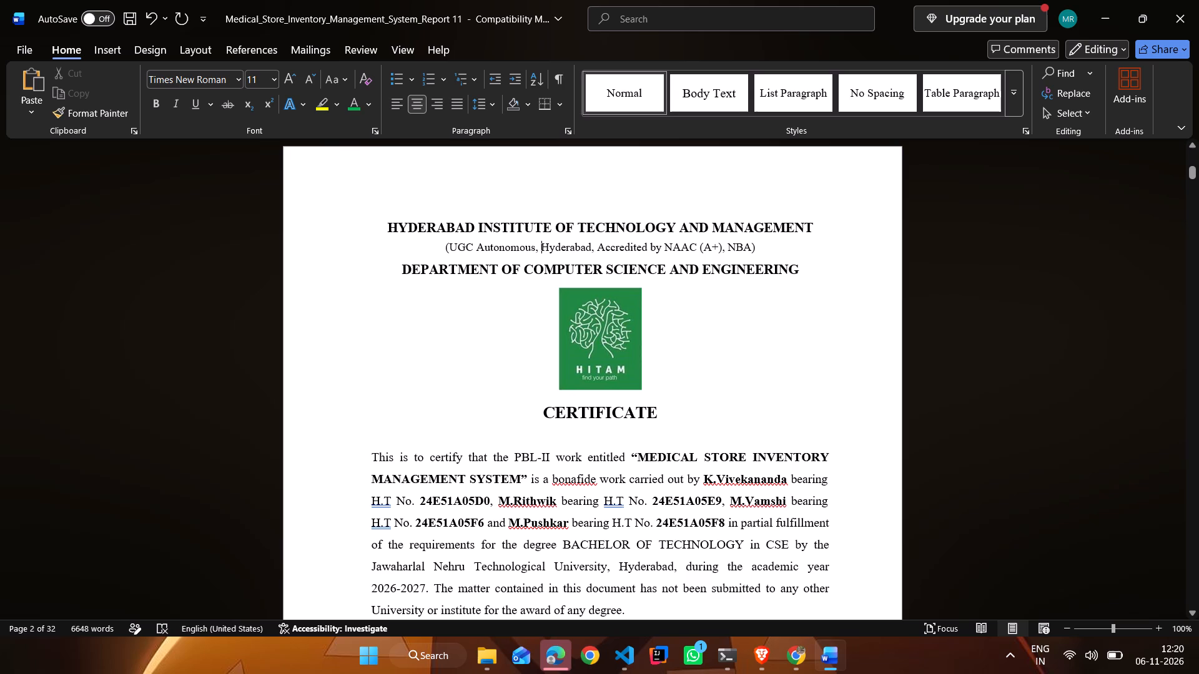
{"action": "type", "text": "Af"}
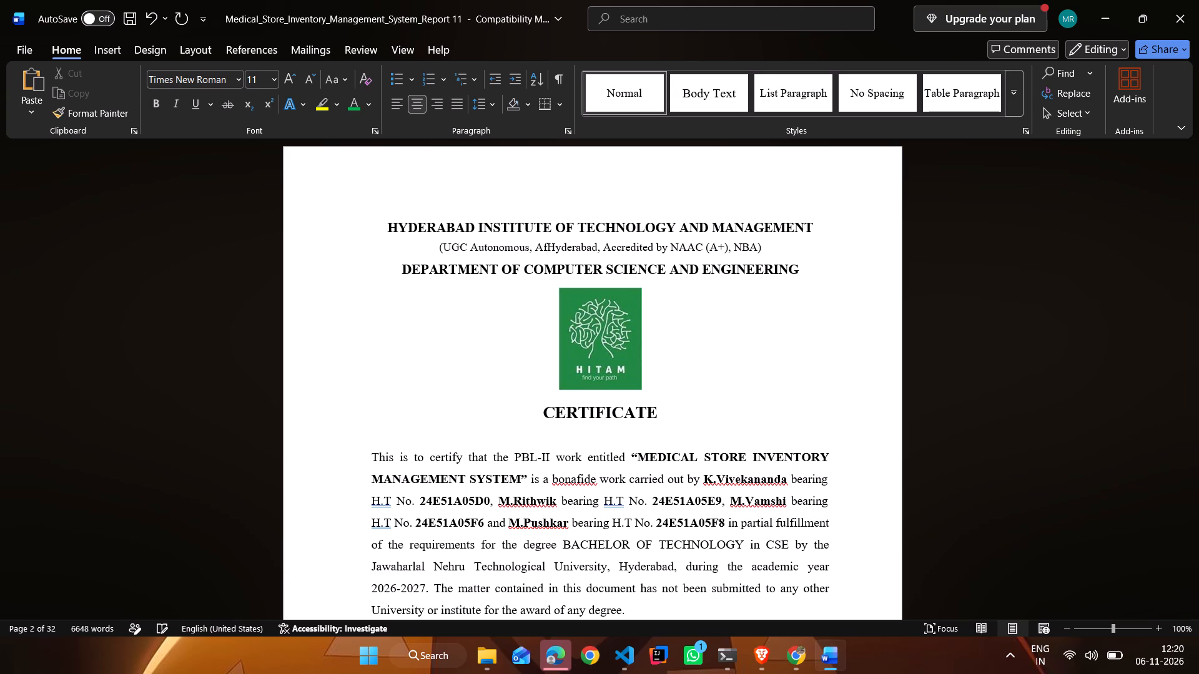
{"action": "type", "text": "fi"}
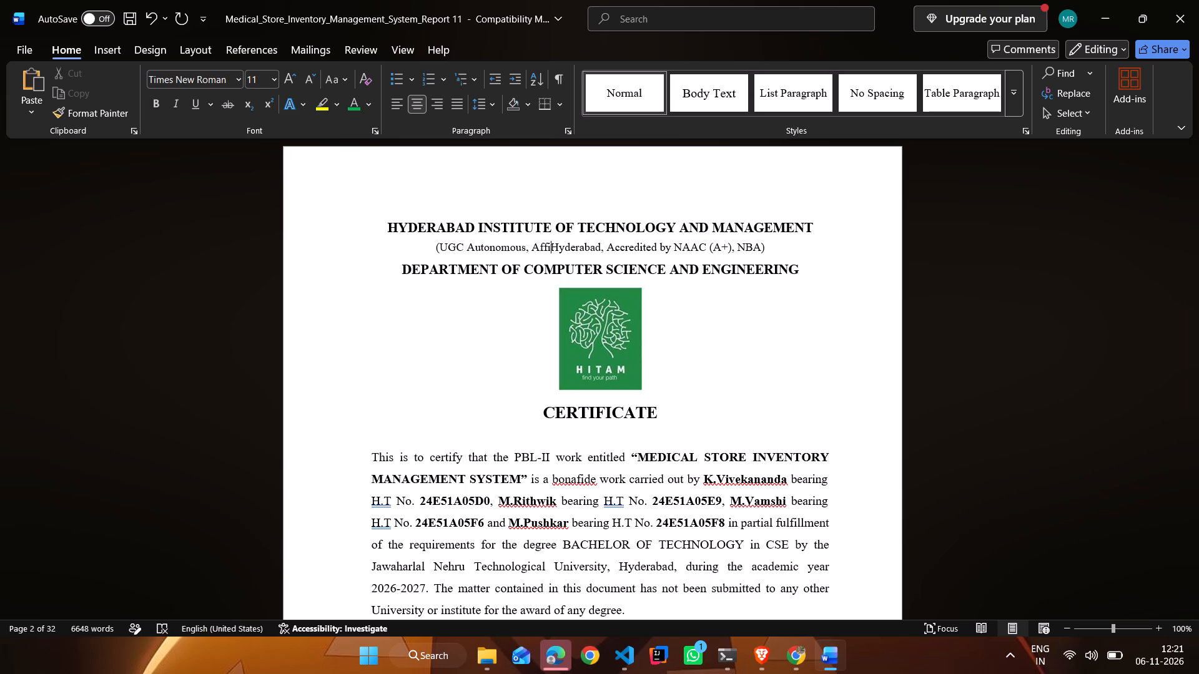
{"action": "type", "text": "liat"}
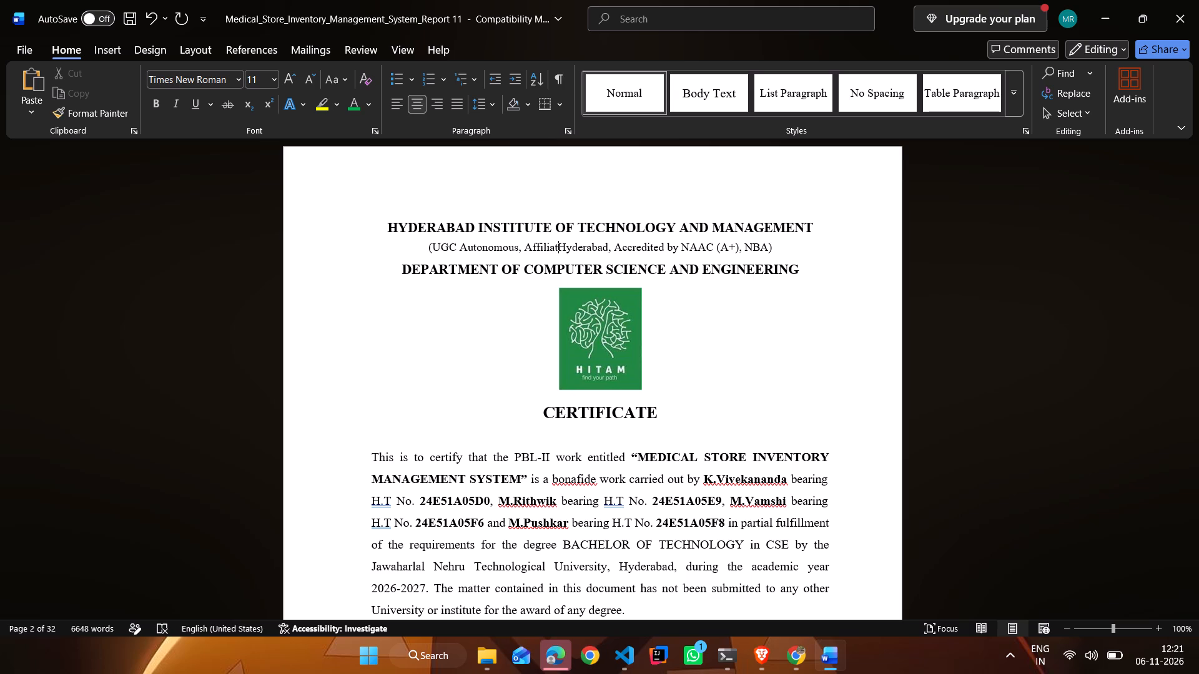
{"action": "type", "text": "ated to"}
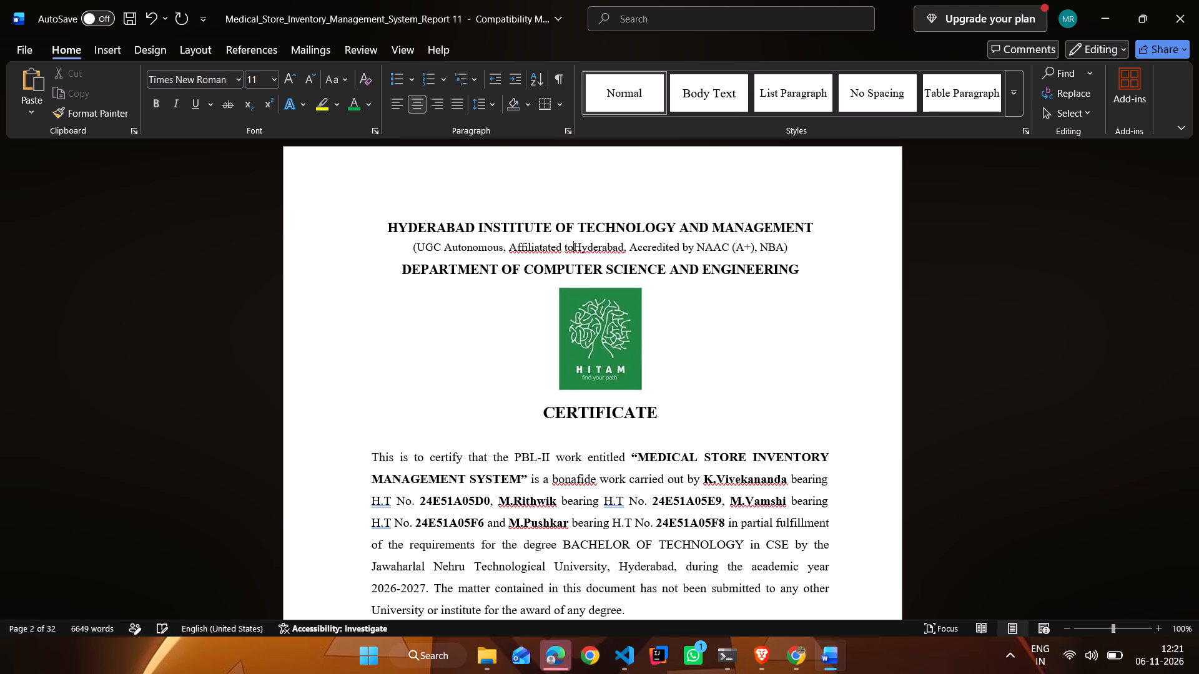
{"action": "key", "text": "space"}
{"action": "type", "text": "JN"}
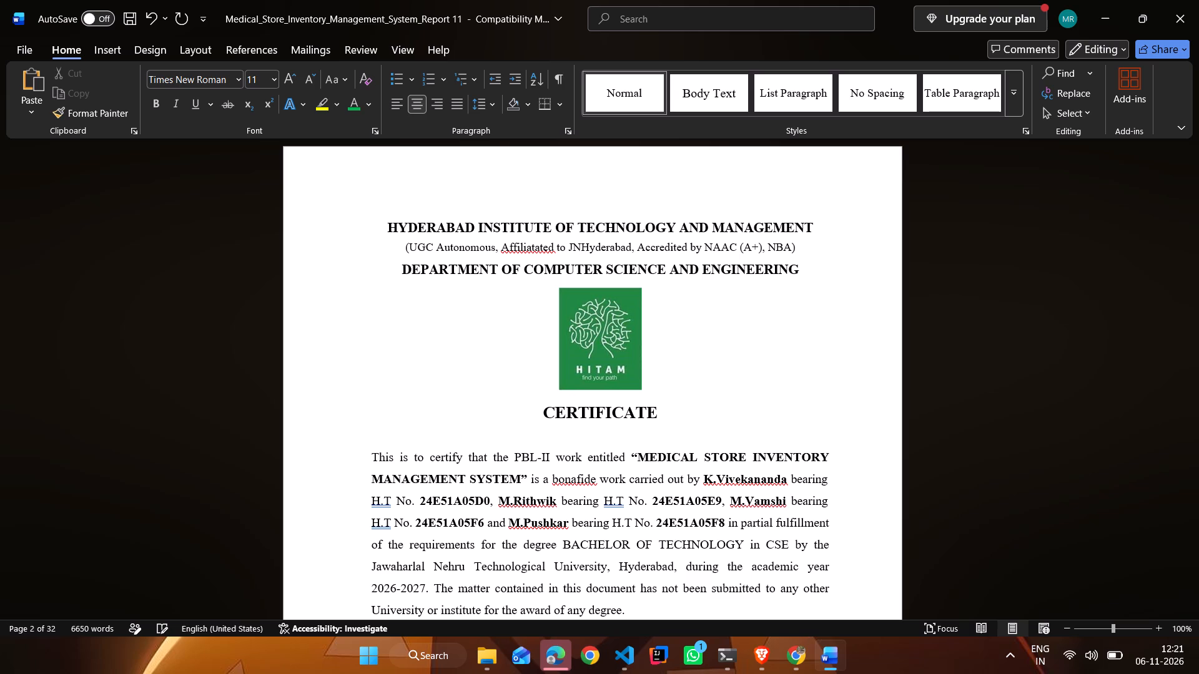
{"action": "type", "text": "TUH"}
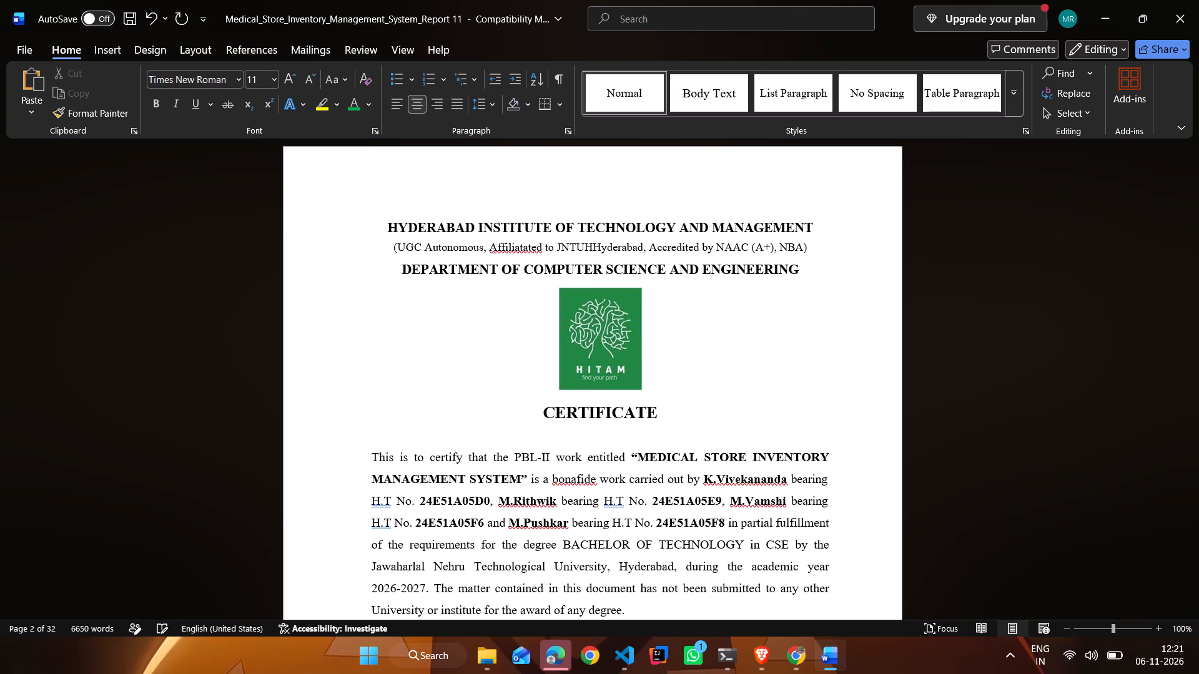
Delete "Hyderabad" after "JNTUH" in the Certificate page's affiliation line, keeping the comma before "Accredited".
{"action": "key", "text": "Right"}
{"action": "key", "text": "Right"}
{"action": "key", "text": "Right"}
{"action": "key", "text": "Right"}
{"action": "key", "text": "Right"}
{"action": "key", "text": "Right"}
{"action": "key", "text": "Right"}
{"action": "key", "text": "Right"}
{"action": "key", "text": "Right"}
{"action": "key", "text": "BackSpace"}
{"action": "key", "text": "BackSpace"}
{"action": "key", "text": "BackSpace"}
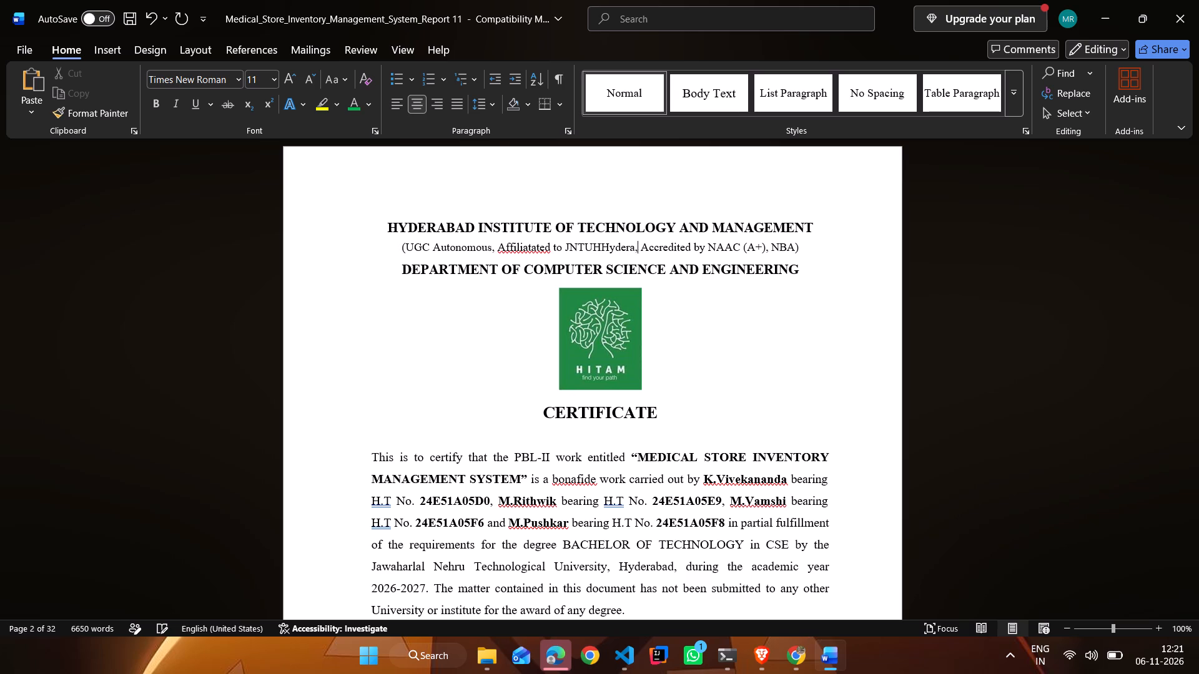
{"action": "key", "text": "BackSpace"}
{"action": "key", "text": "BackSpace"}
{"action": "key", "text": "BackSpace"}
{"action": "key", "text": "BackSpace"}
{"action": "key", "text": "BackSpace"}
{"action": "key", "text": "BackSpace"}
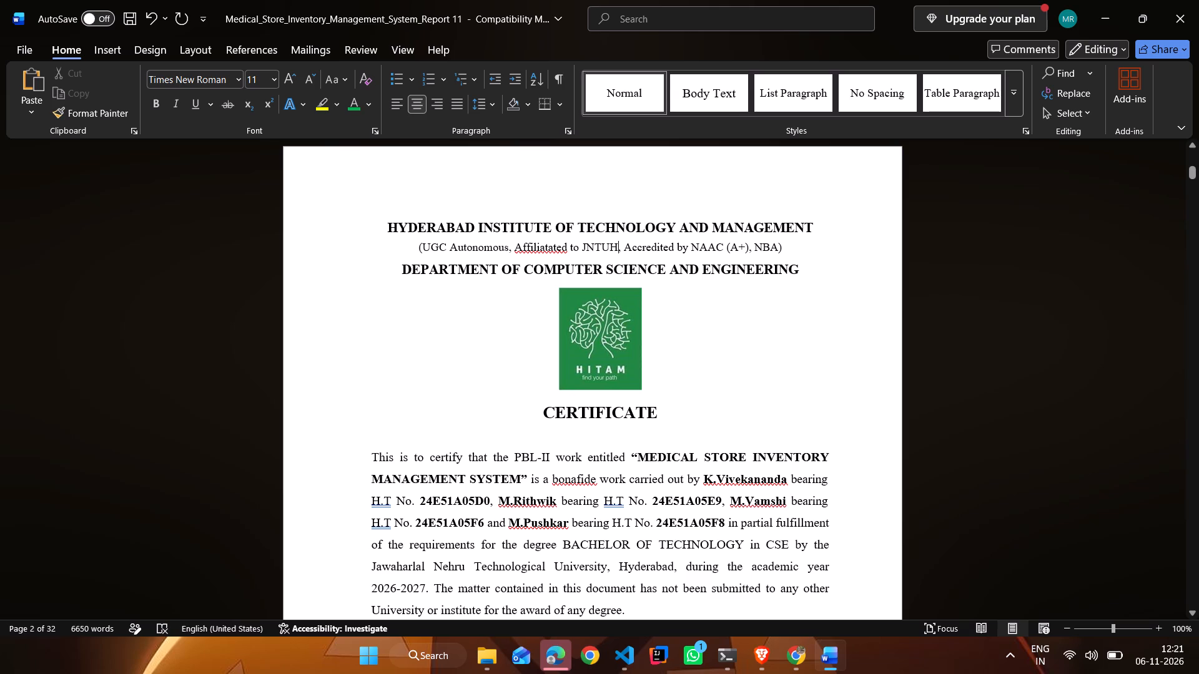
Correct the misspelled word "Affiliatated" in the Certificate page's affiliation line.
{"action": "left_click", "coordinate": [553, 250]}
{"action": "left_click", "coordinate": [566, 249]}
Correct the misspelled word before "to JNTUH" in the Certificate page's affiliation line so it reads "Affiliated".
{"action": "key", "text": "BackSpace"}
{"action": "key", "text": "BackSpace"}
{"action": "key", "text": "BackSpace"}
{"action": "key", "text": "BackSpace"}
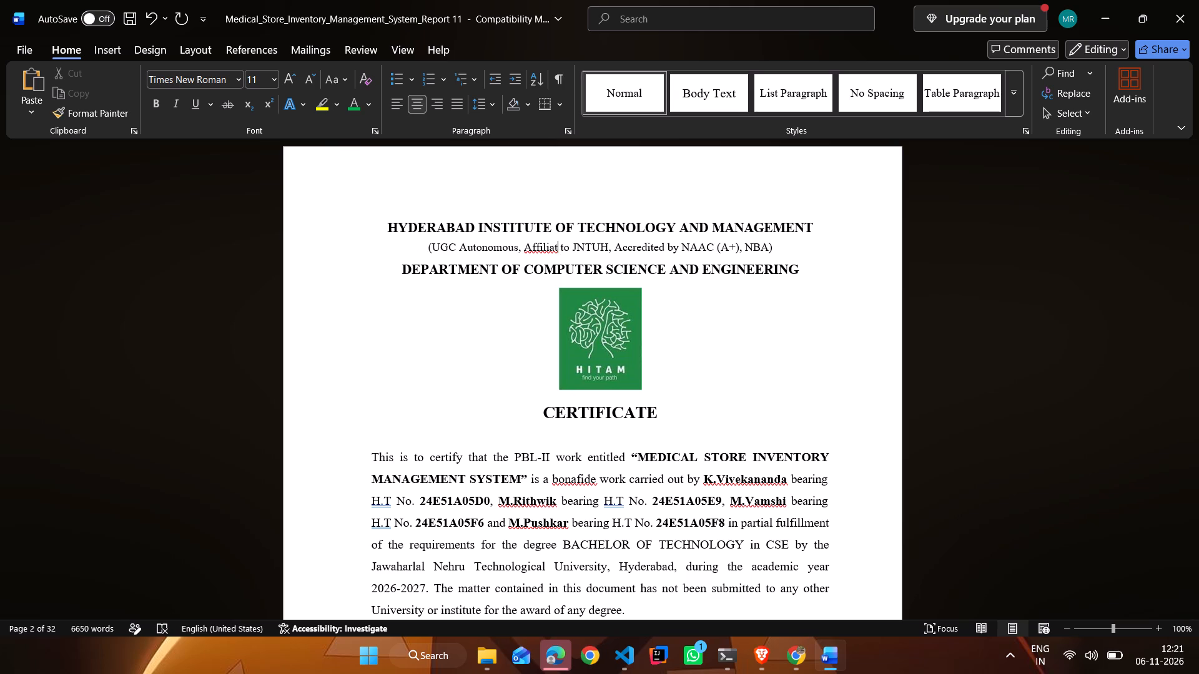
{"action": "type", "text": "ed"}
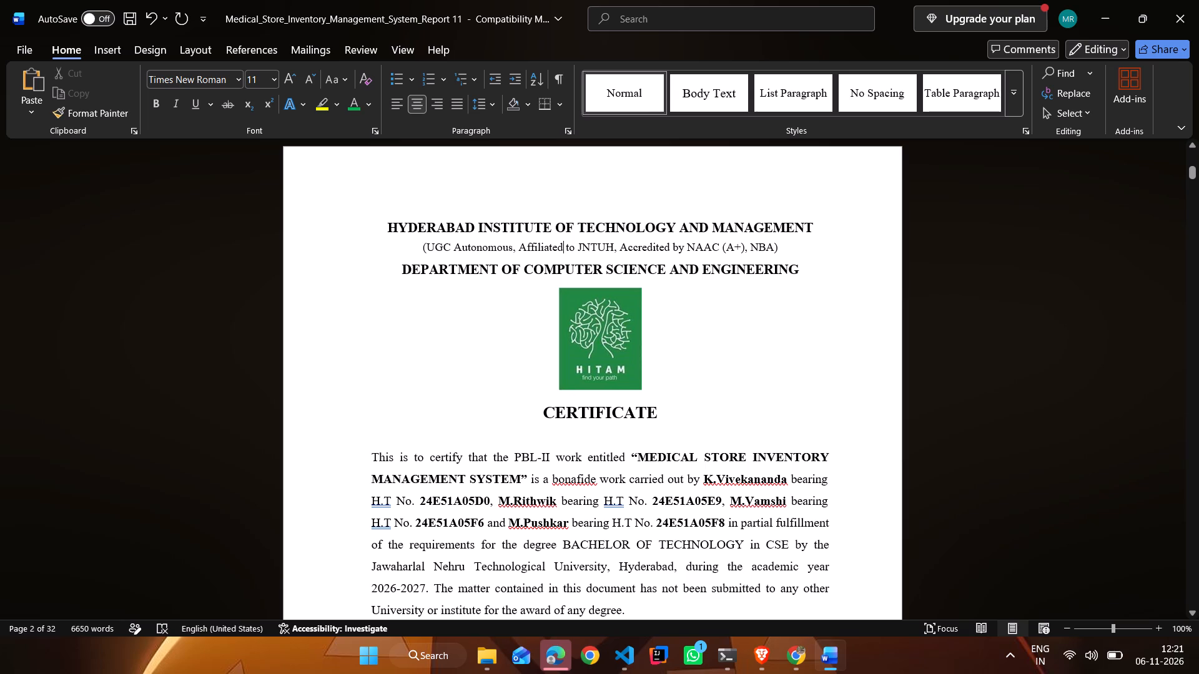
Publish the report as a PDF in the Documents folder, changing the number at the end of the file name to 33.
{"action": "left_click", "coordinate": [23, 53]}
{"action": "left_click", "coordinate": [54, 355]}
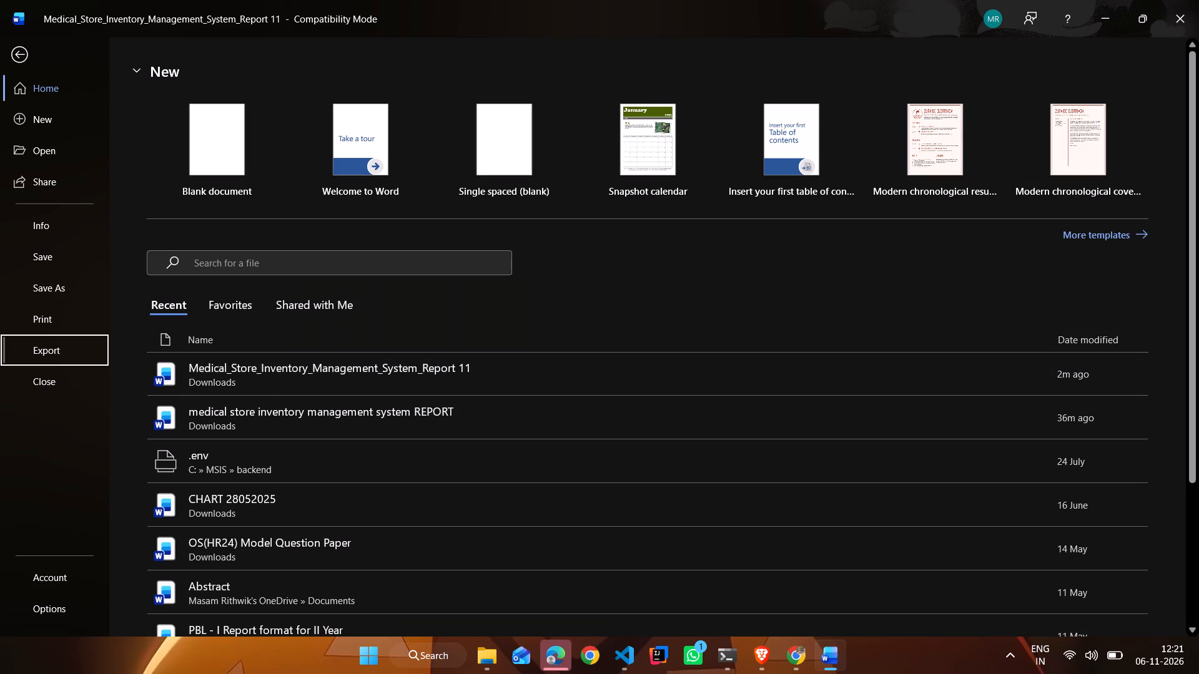
{"action": "left_click", "coordinate": [438, 220]}
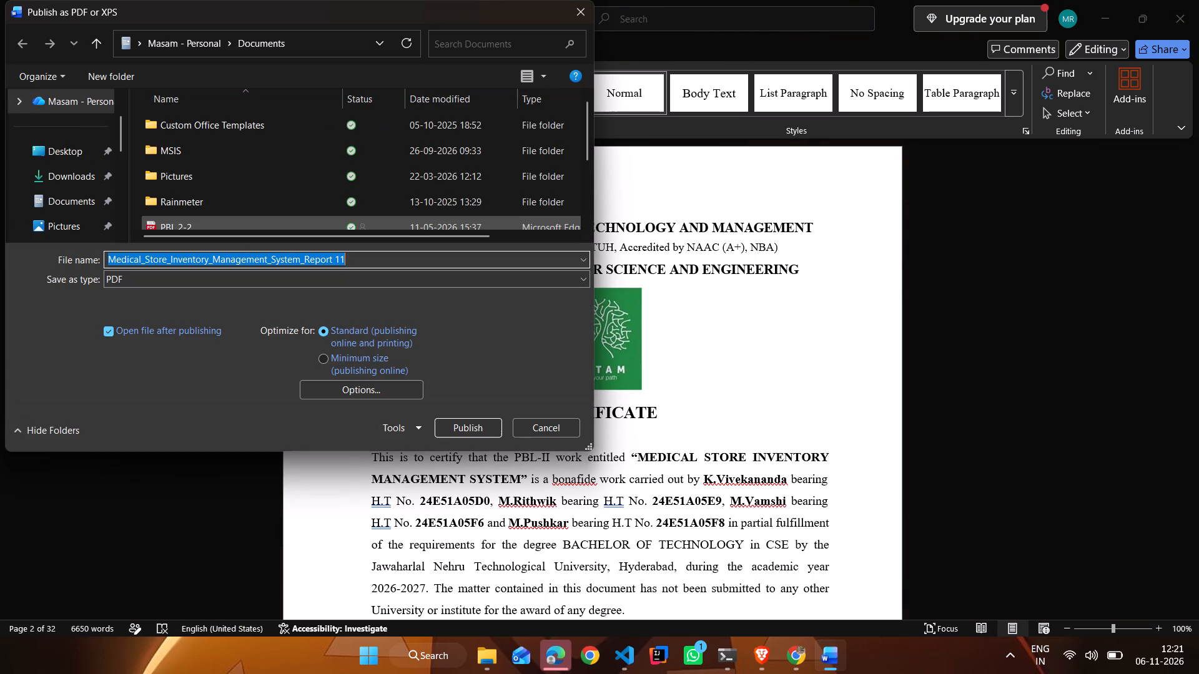
{"action": "left_click", "coordinate": [363, 258]}
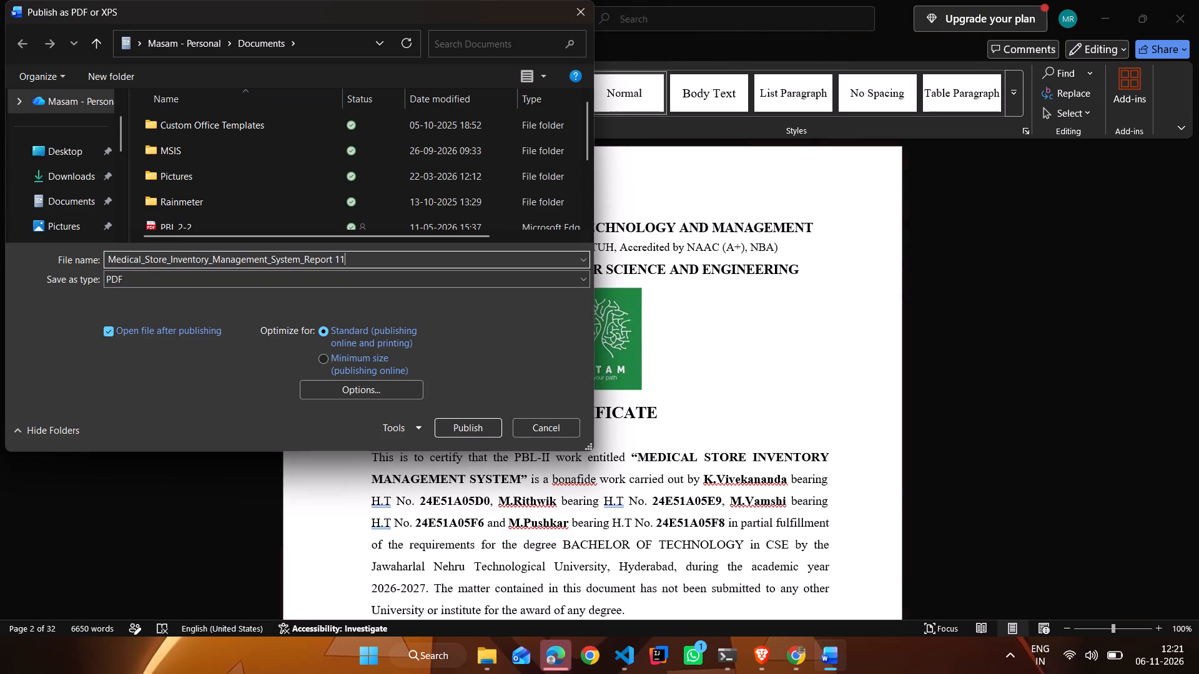
{"action": "left_click", "coordinate": [363, 258]}
{"action": "key", "text": "BackSpace"}
{"action": "key", "text": "BackSpace"}
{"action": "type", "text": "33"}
{"action": "left_click", "coordinate": [474, 421]}
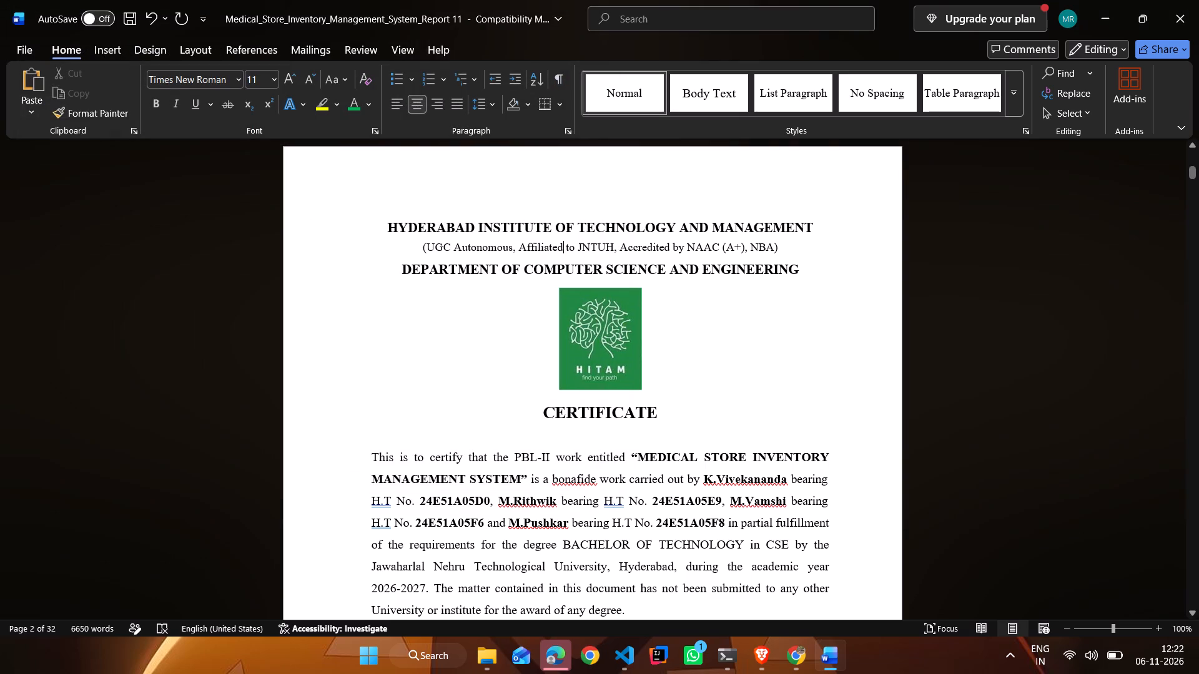
Switch to WhatsApp.
{"action": "left_click", "coordinate": [691, 653]}
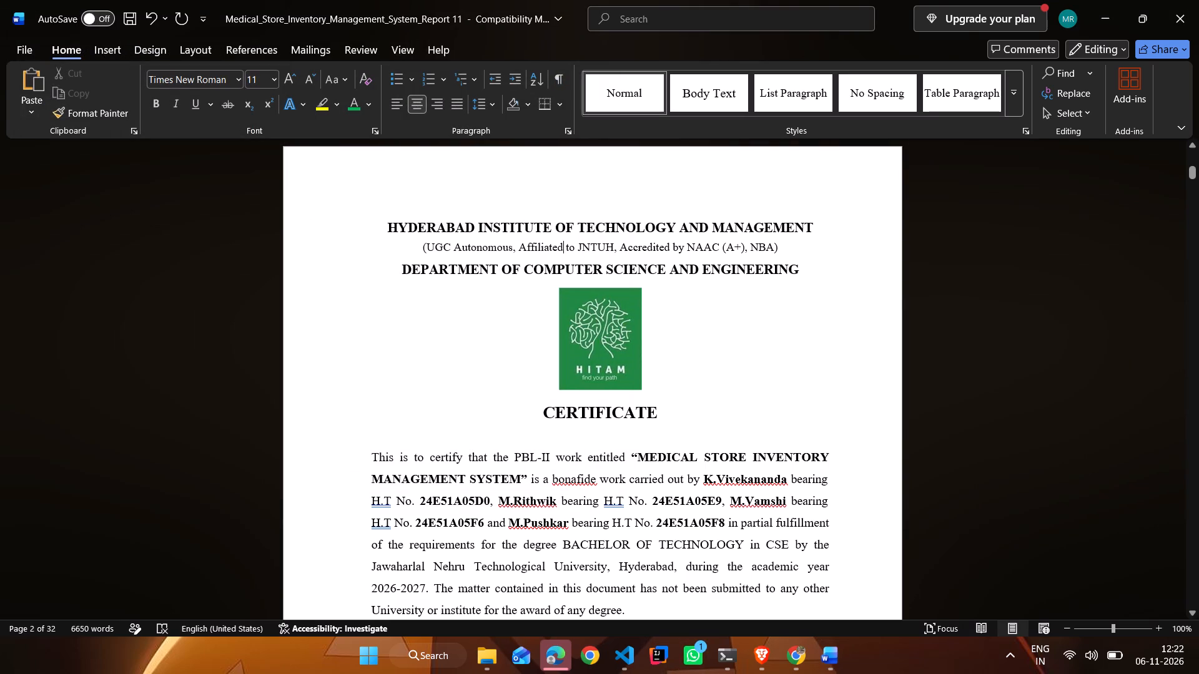